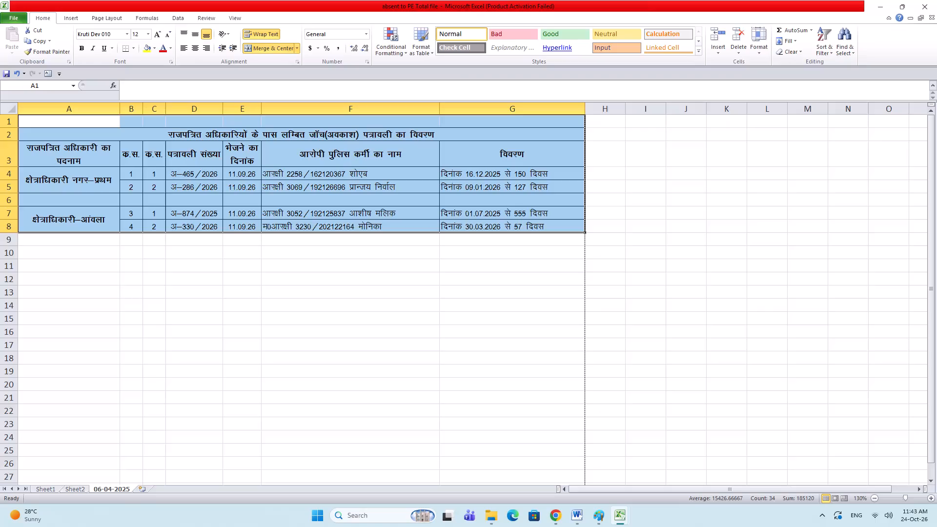
Save and close the "absent to PE Total file" workbook.
key(ctrl+s)
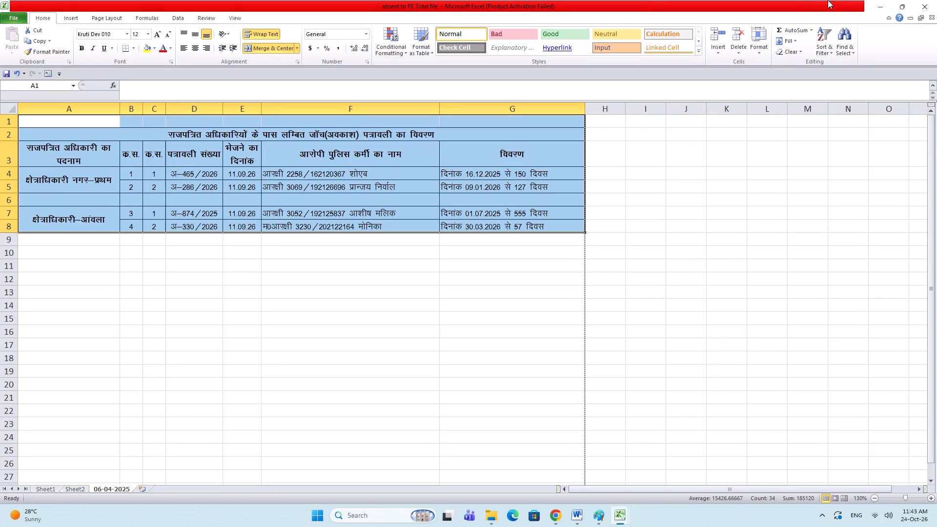
click(933, 0)
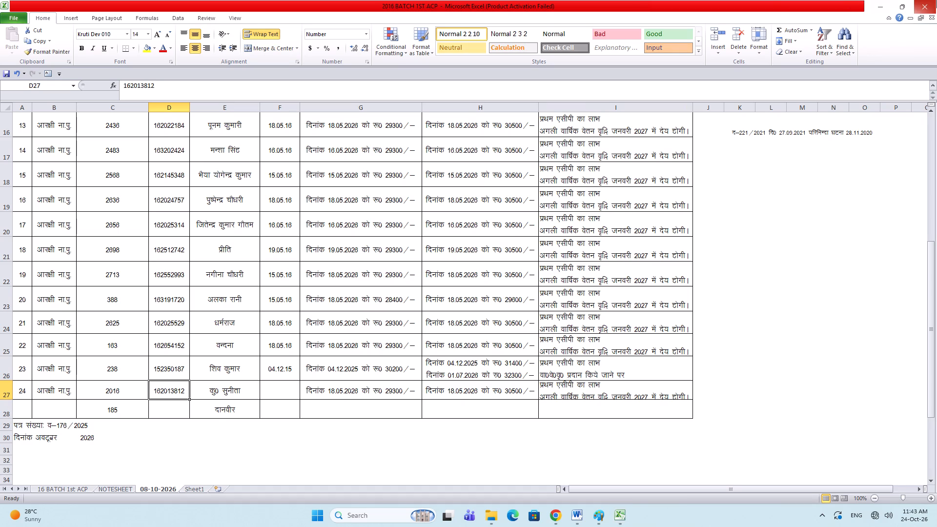
Minimize the 2016 BATCH 1ST ACP workbook and close the INCRIMENT JULY 2026 folder window.
click(880, 3)
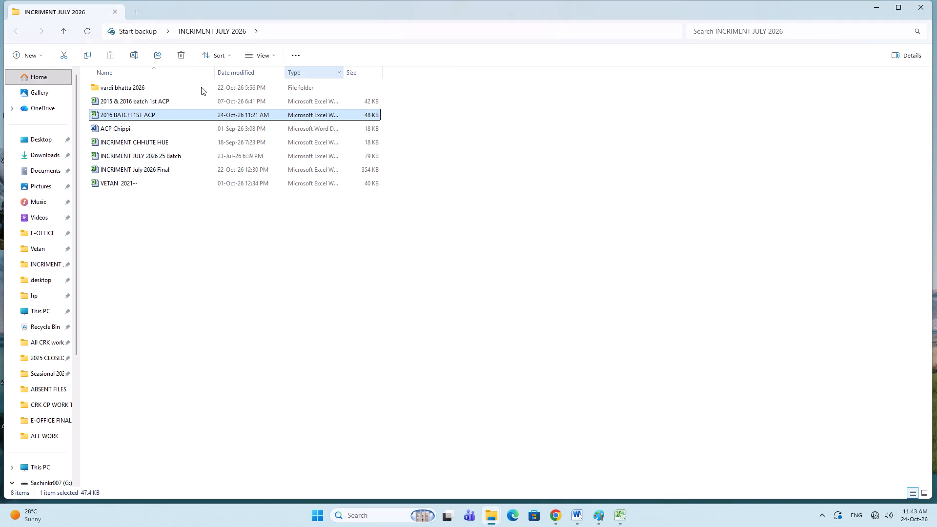
click(924, 1)
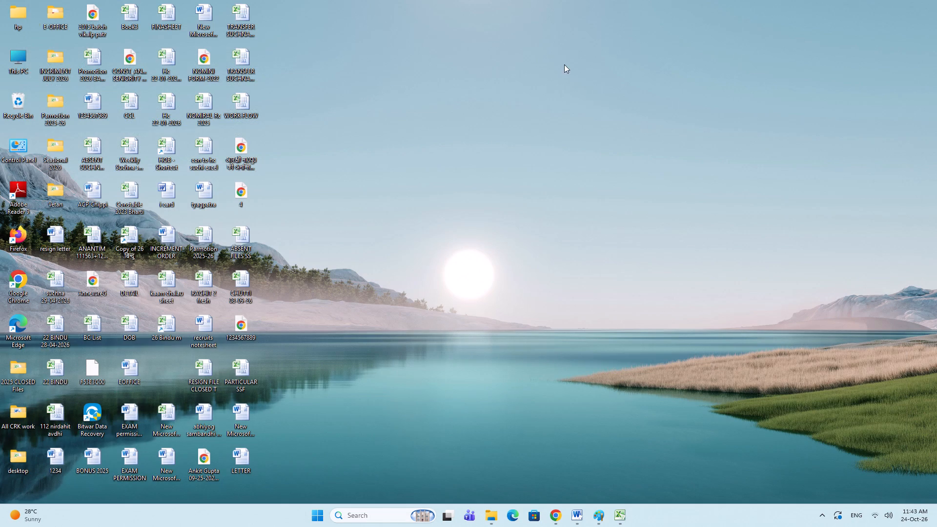
Open the CONST LETTER 2022 document from the CRK CP WORK TOTAL folder inside CRK CP on Local Disk (D:).
double_click(5, 68)
double_click(14, 60)
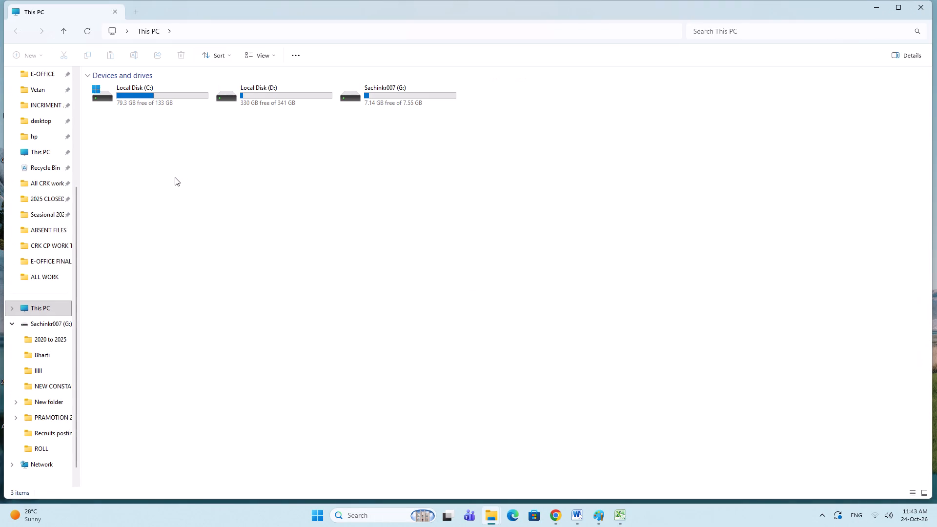
click(269, 96)
double_click(269, 96)
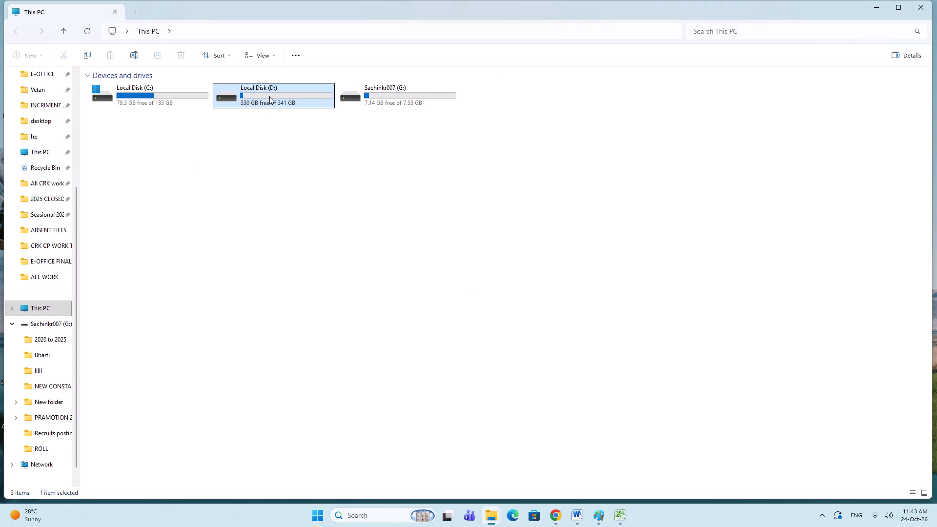
click(135, 231)
double_click(134, 236)
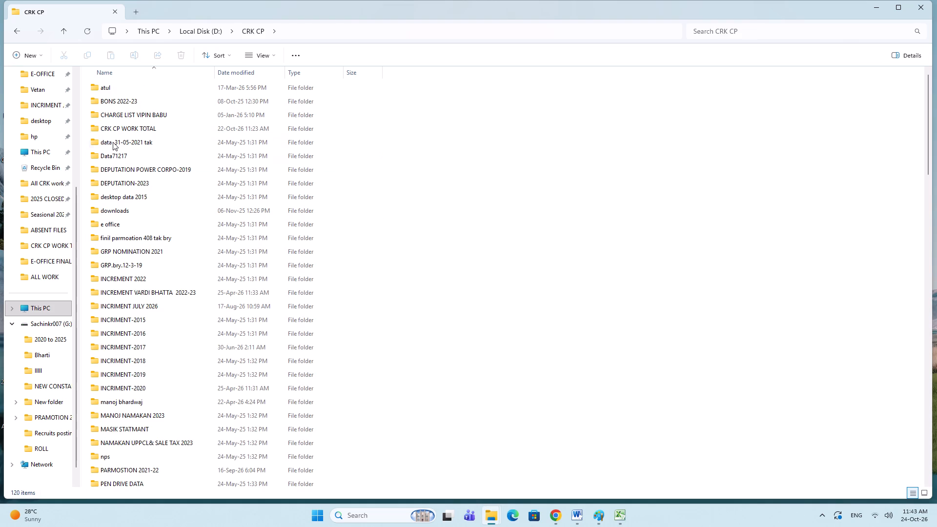
double_click(121, 126)
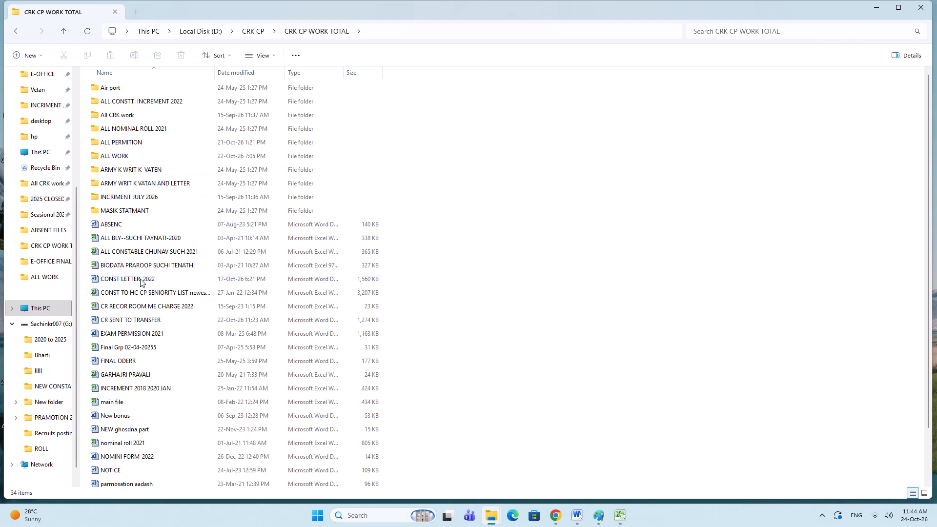
double_click(140, 279)
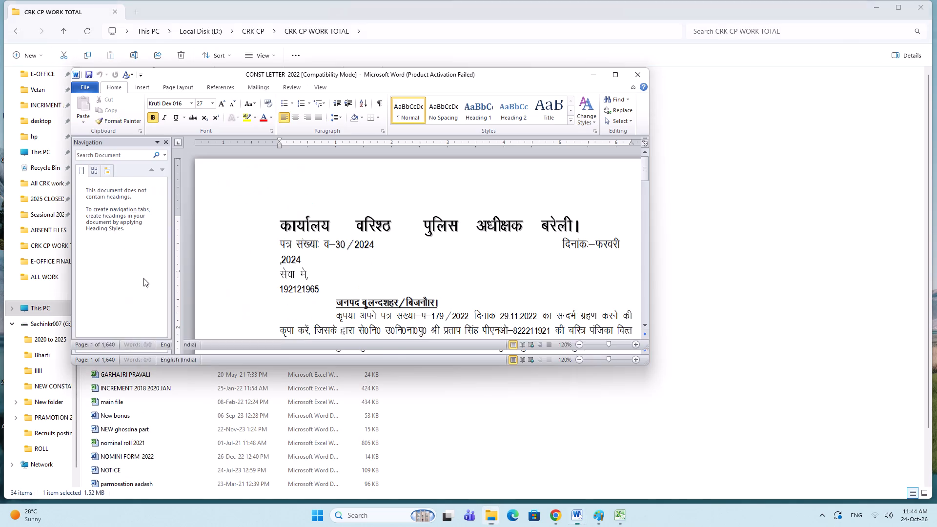
Print only the सहमति-पत्र/वचनबद्ध consent form page near the end of the document, accepting margins outside the printable area.
key(ctrl+End)
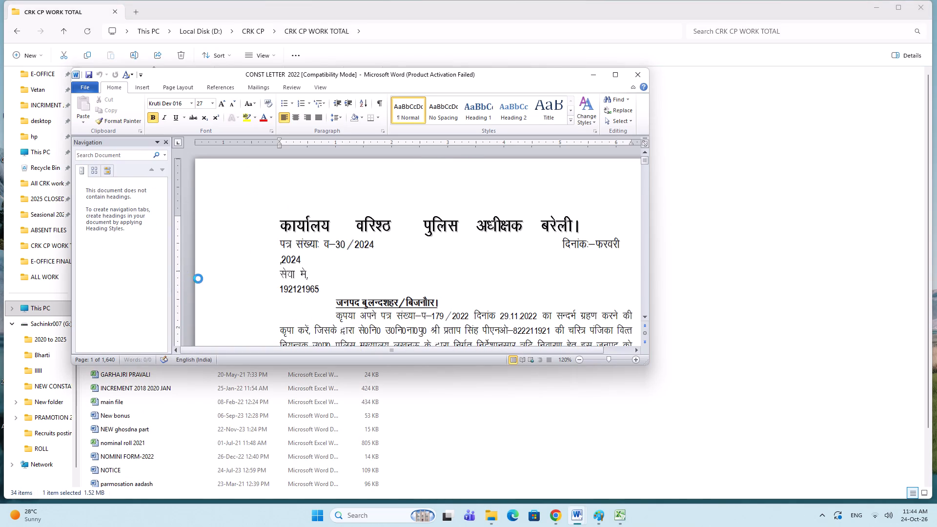
click(610, 76)
scroll(432, 216, up, 2)
scroll(430, 215, down, 1)
scroll(430, 214, up, 20)
scroll(434, 191, down, 1)
scroll(434, 191, up, 17)
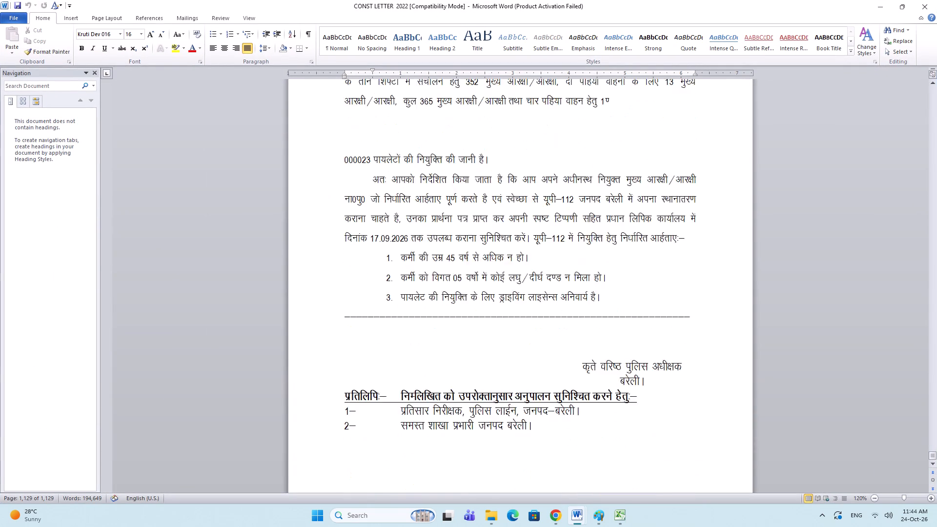
scroll(436, 185, up, 20)
scroll(436, 185, up, 7)
click(418, 182)
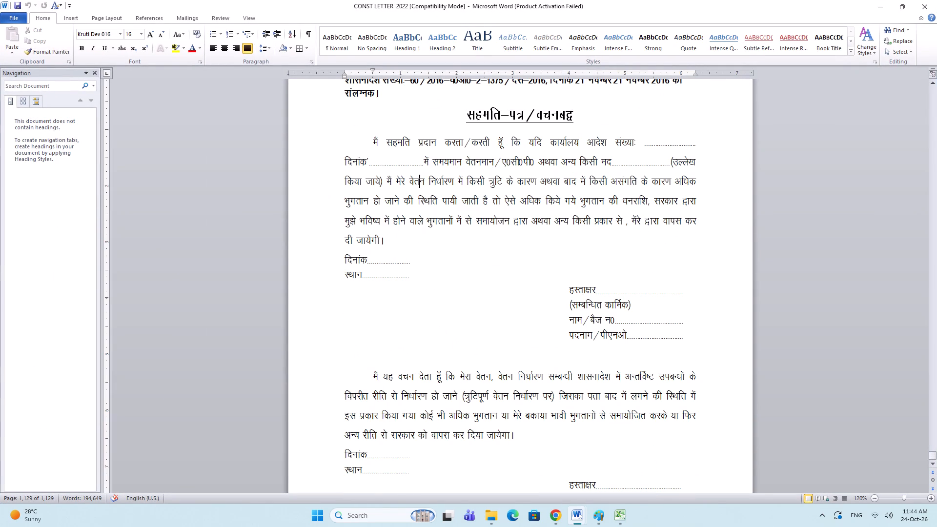
key(ctrl+p)
click(132, 149)
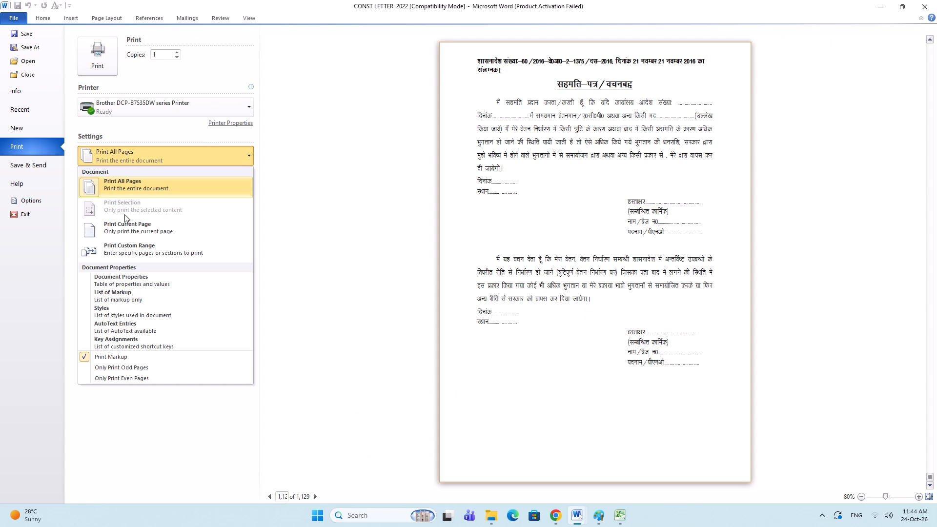
click(124, 224)
click(95, 59)
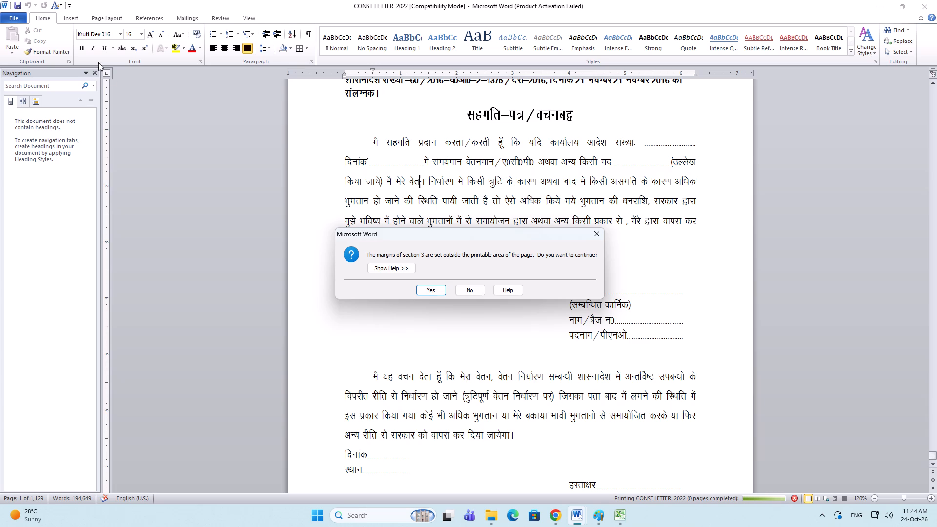
click(426, 289)
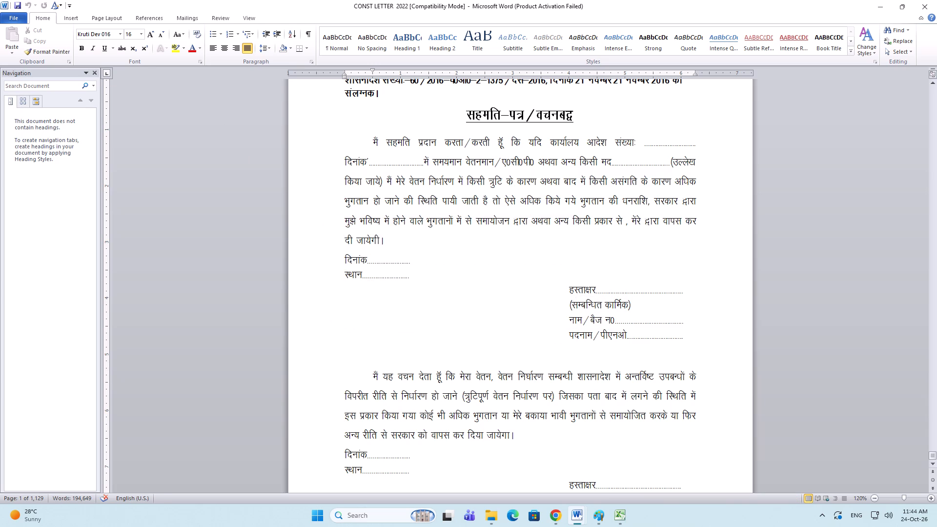
Save and close the CONST LETTER 2022 document, and close its folder window.
key(ctrl+s)
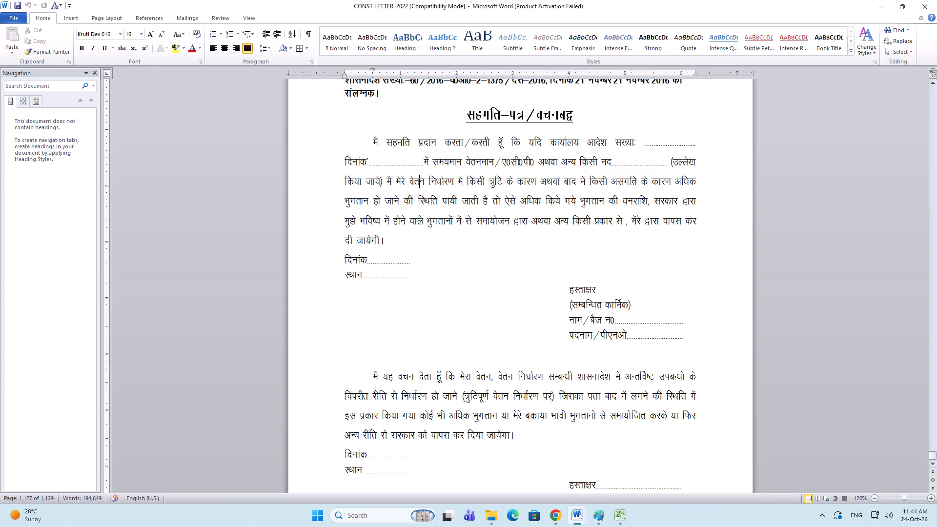
click(931, 0)
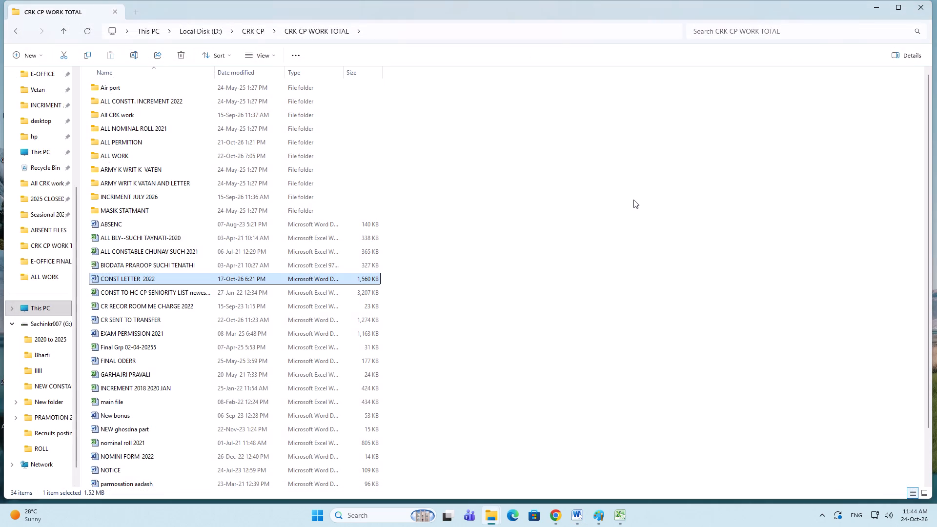
click(916, 12)
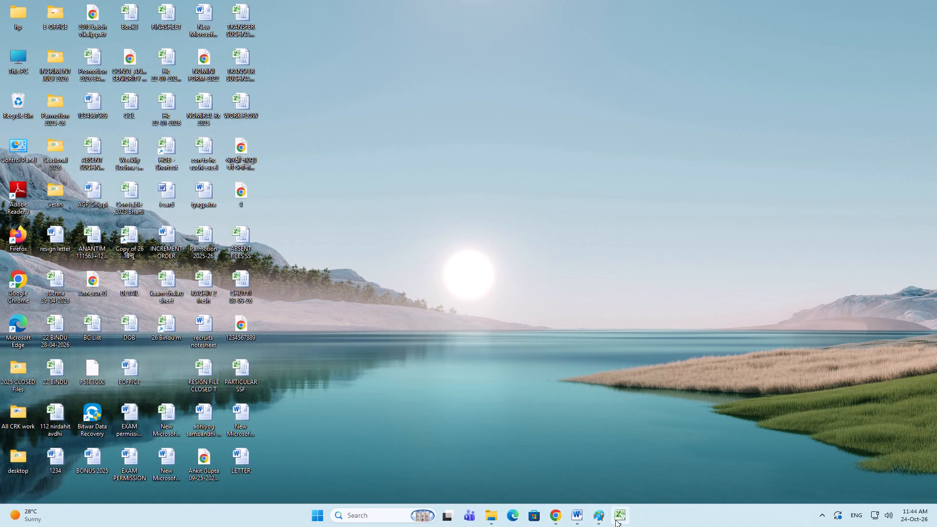
Switch to the 2016 BATCH 1ST ACP workbook in Excel and insert a blank row above row 28 on sheet 08-10-2026.
click(601, 474)
click(0, 413)
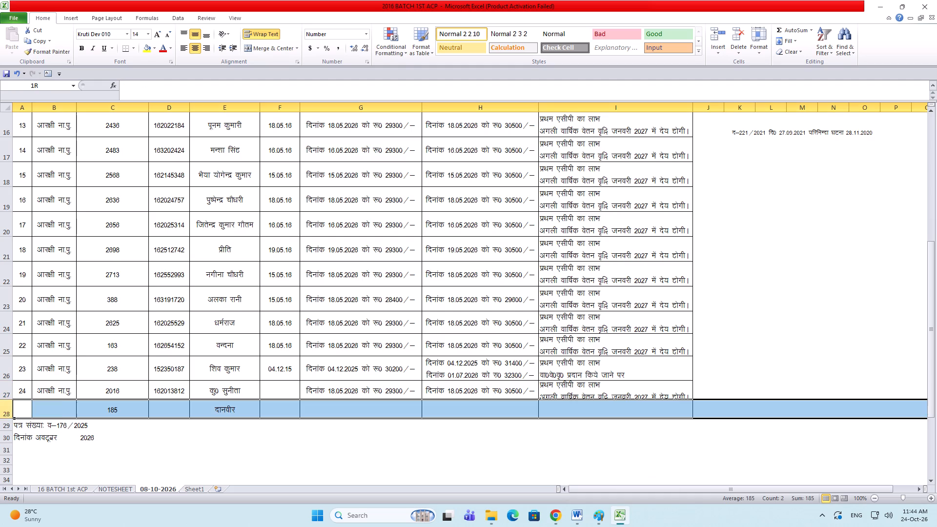
key(ctrl+plus)
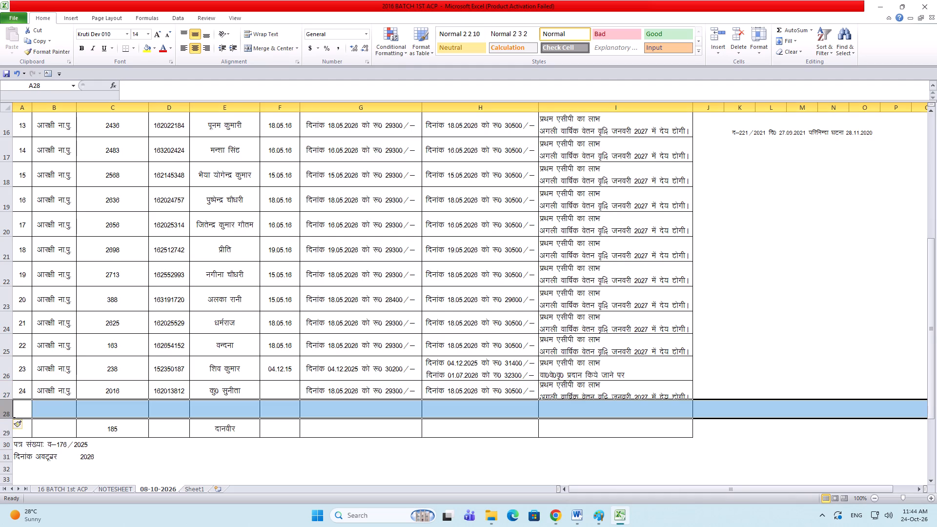
In the new row 28, enter serial number 25 and fill the rank आरक्षी ना.पु. down from the row above.
click(19, 409)
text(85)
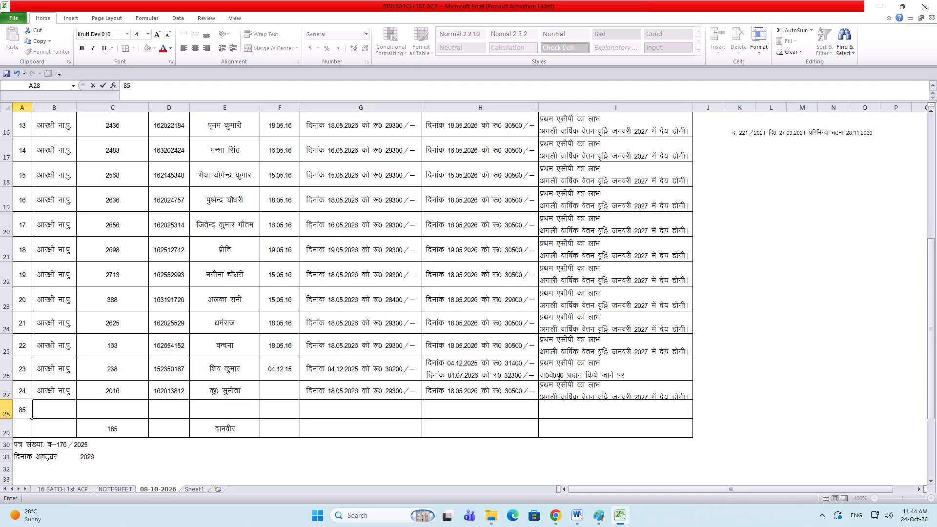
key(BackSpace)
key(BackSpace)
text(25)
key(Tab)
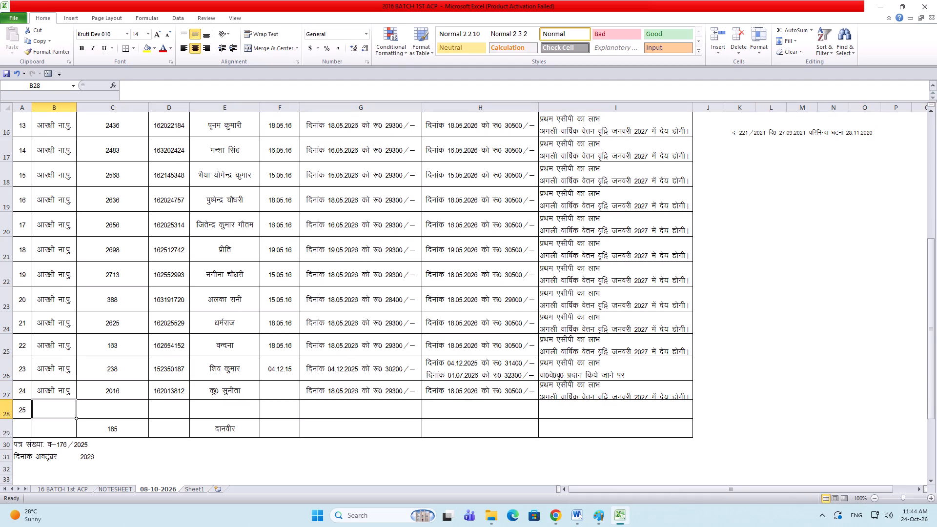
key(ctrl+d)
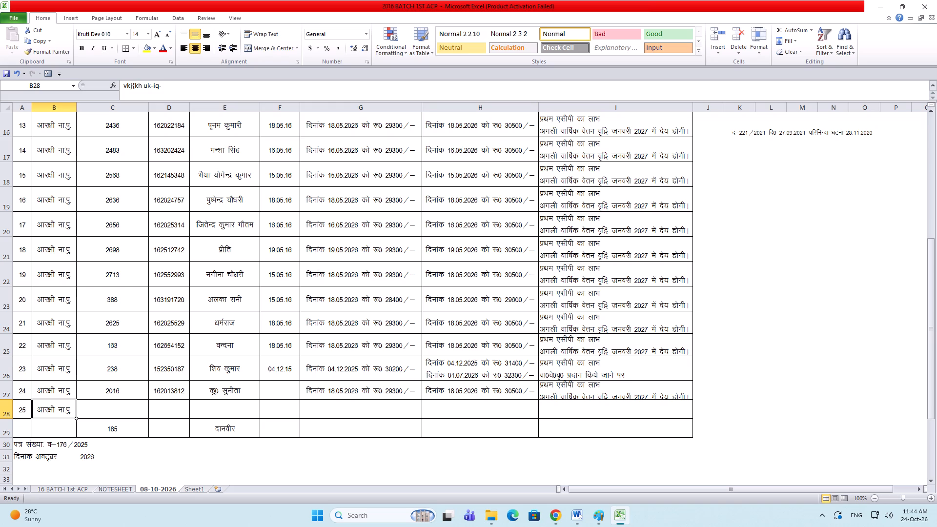
Save the 2016 BATCH 1ST ACP workbook.
click(101, 406)
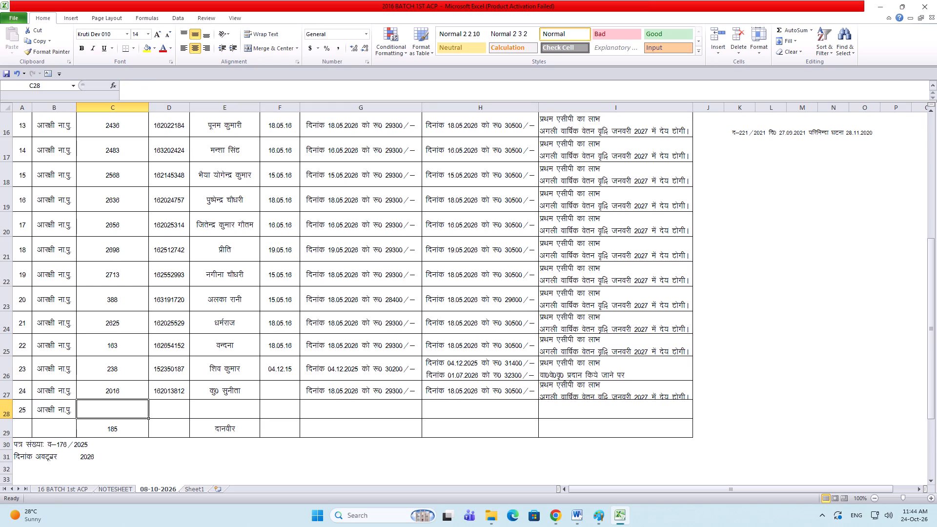
click(208, 405)
key(ctrl+s)
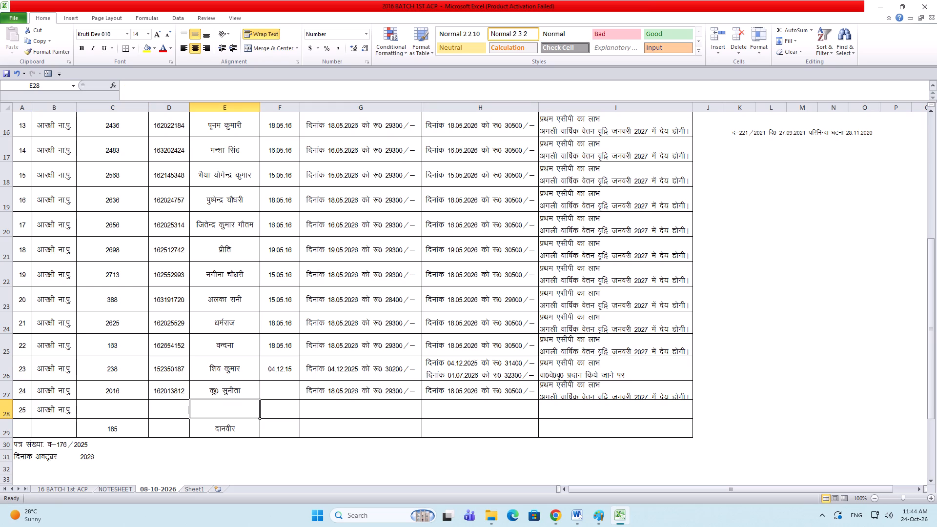
key(ctrl+s)
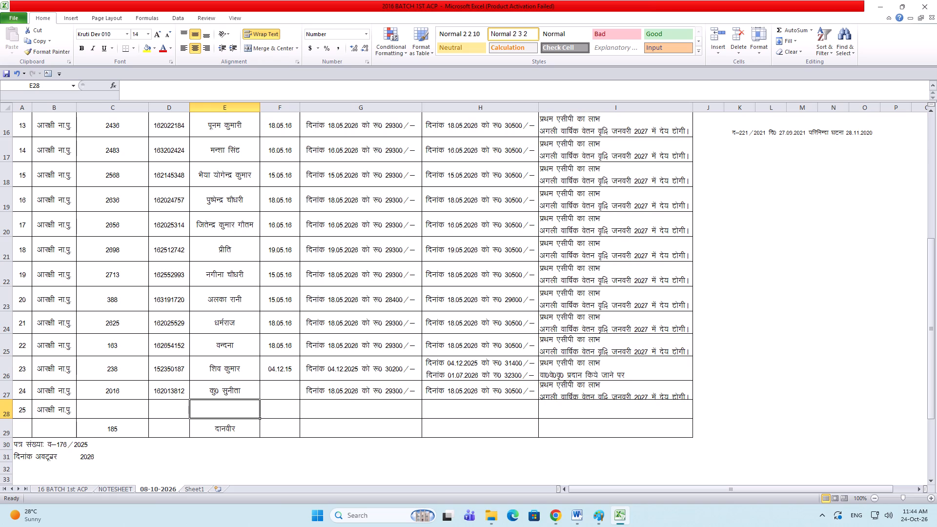
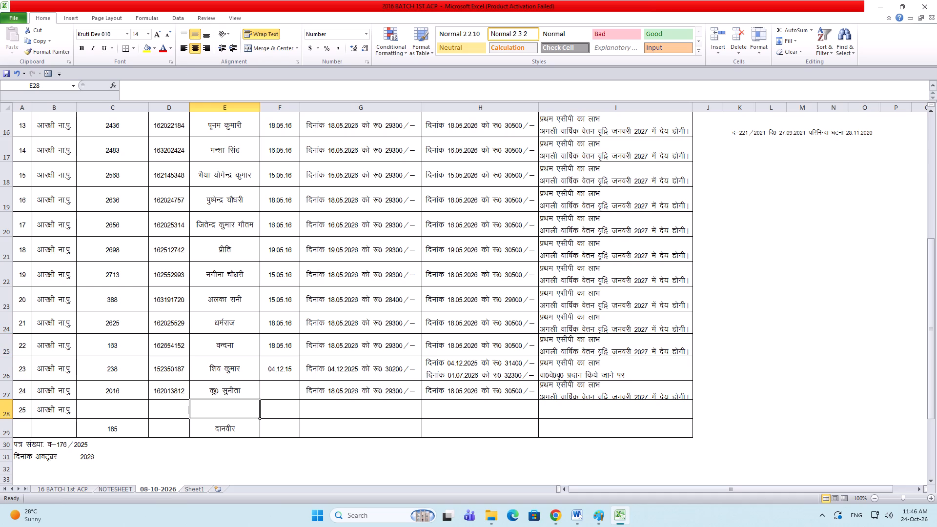
Select the empty column C cell in row 28, beside the rank for serial number 25.
click(0, 406)
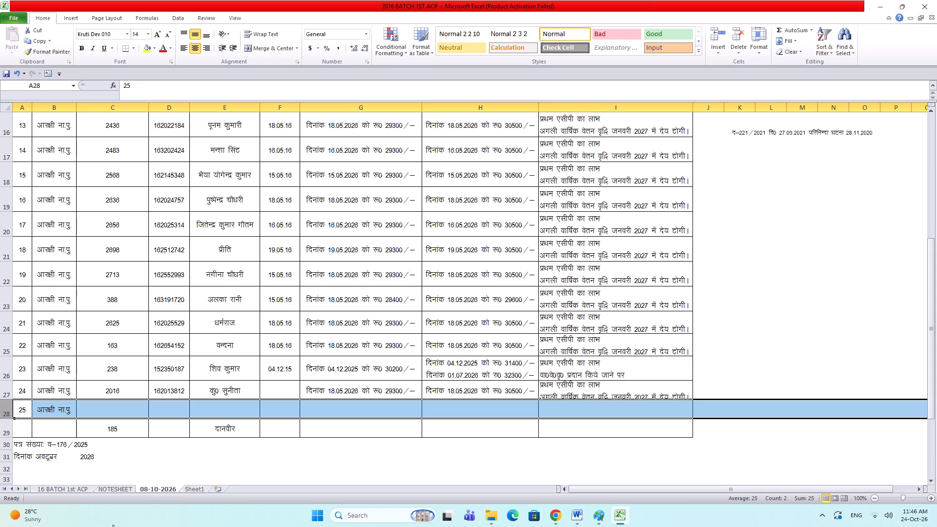
click(104, 410)
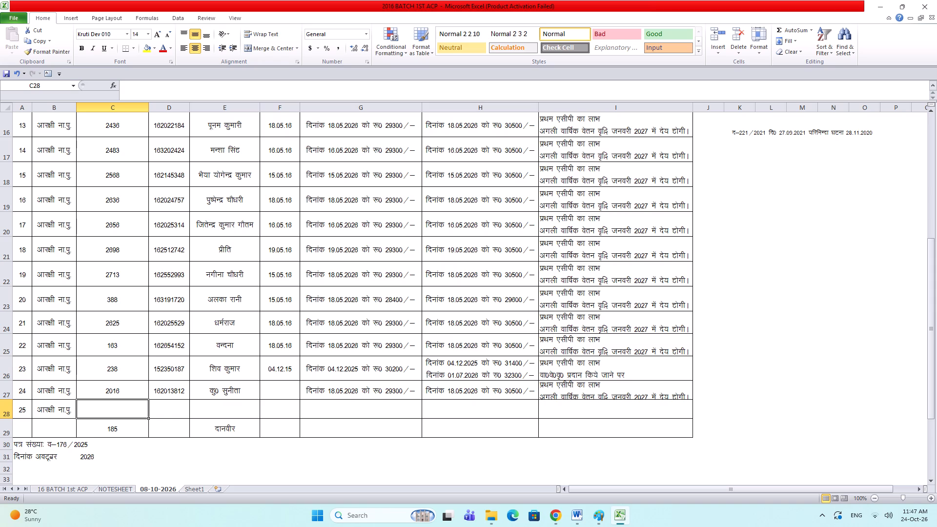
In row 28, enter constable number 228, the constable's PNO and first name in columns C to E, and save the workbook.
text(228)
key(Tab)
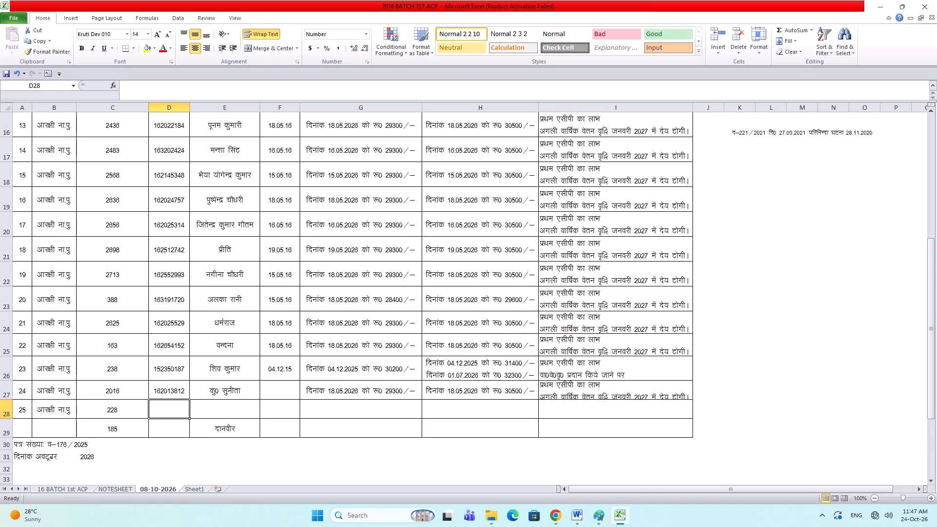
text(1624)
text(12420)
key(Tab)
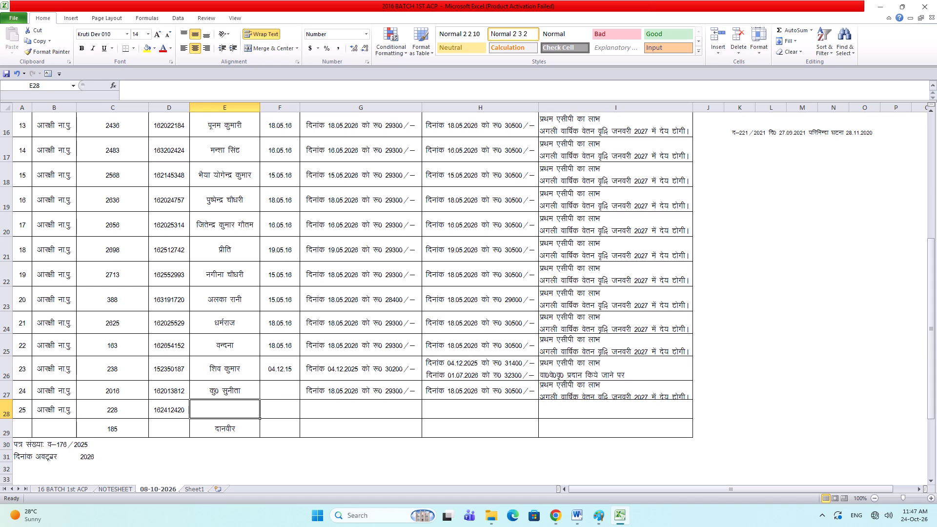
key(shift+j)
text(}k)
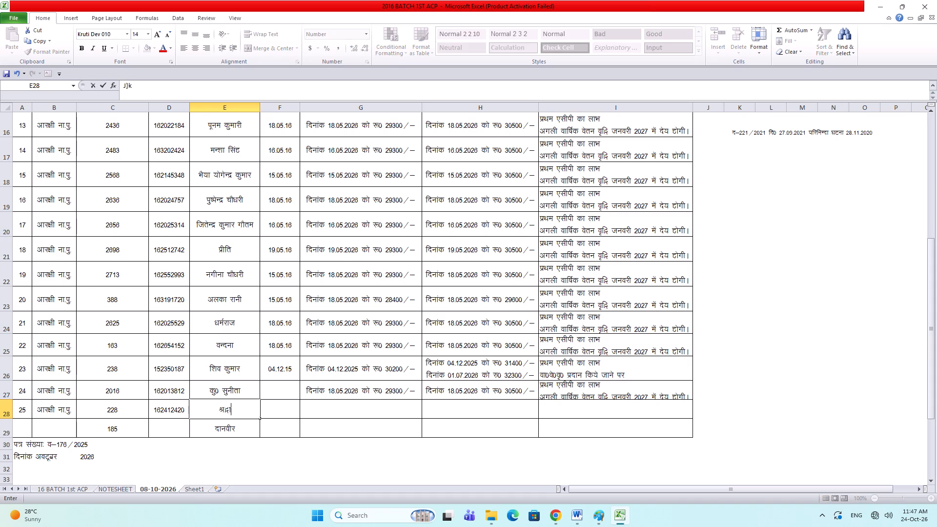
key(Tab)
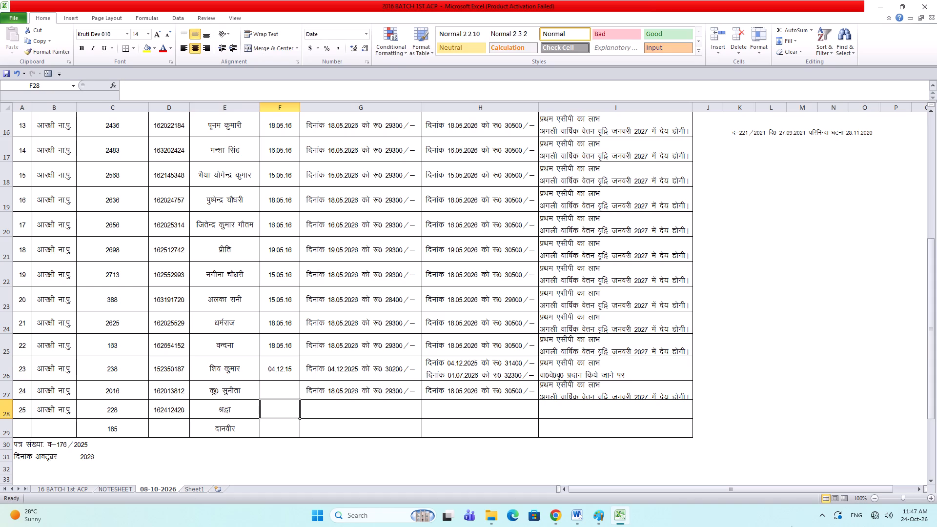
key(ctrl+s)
Copy the PNO from row 28, open the nominal roll new workbook and search it for that PNO.
click(159, 408)
key(ctrl+c)
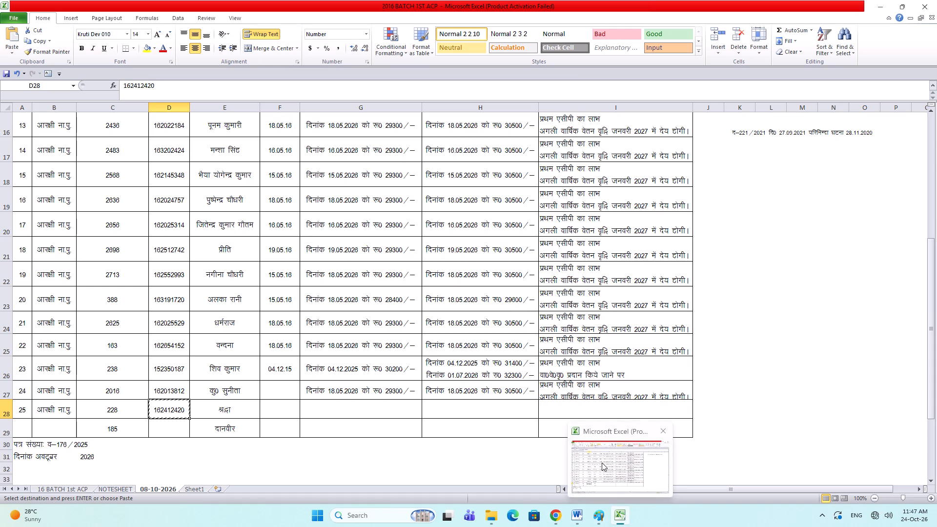
right_click(615, 513)
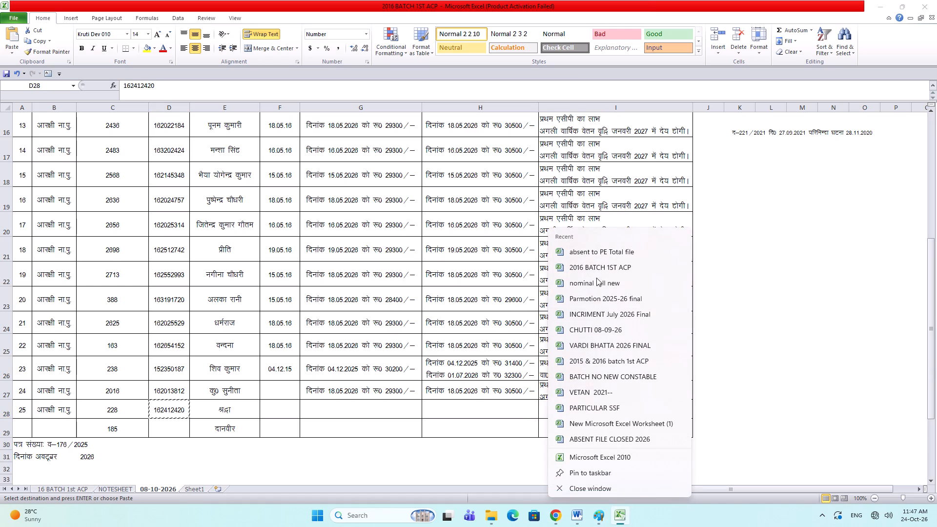
click(596, 283)
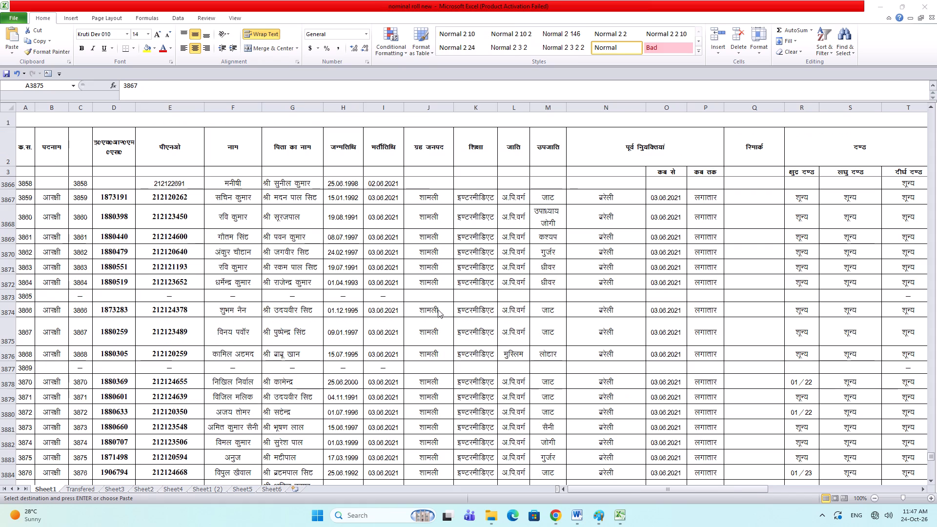
click(395, 307)
click(430, 289)
scroll(432, 286, up, 4)
key(ctrl+f)
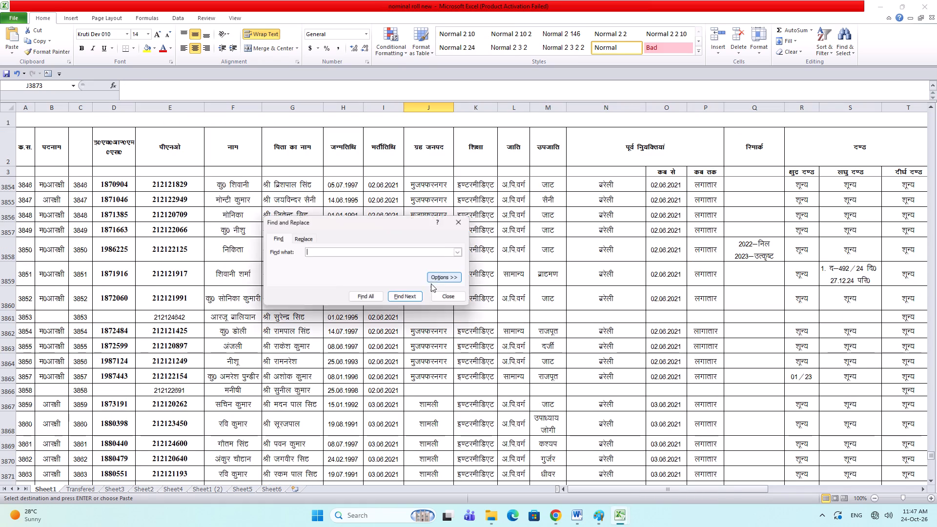
key(ctrl+v)
click(419, 298)
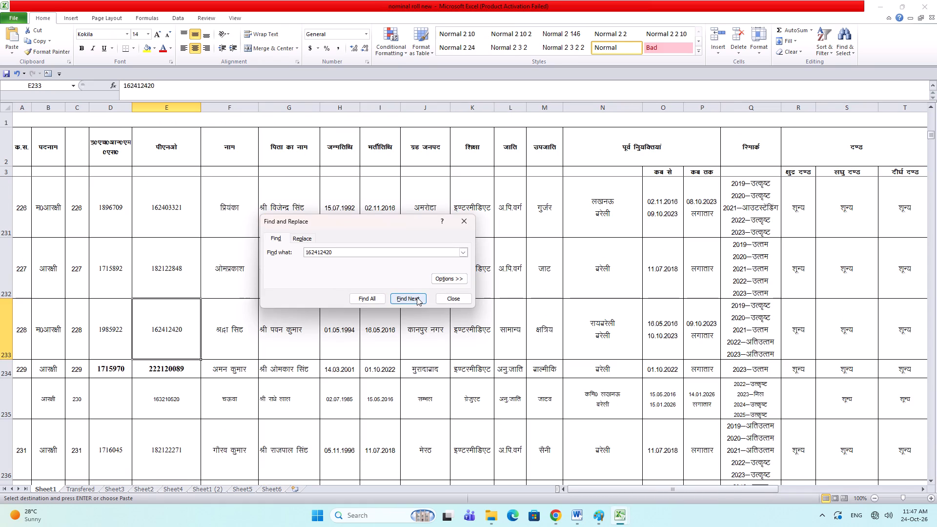
Switch back to the 2016 BATCH 1ST ACP workbook and enter the recruitment date 16-05-2016 in cell F28.
key(alt+Tab)
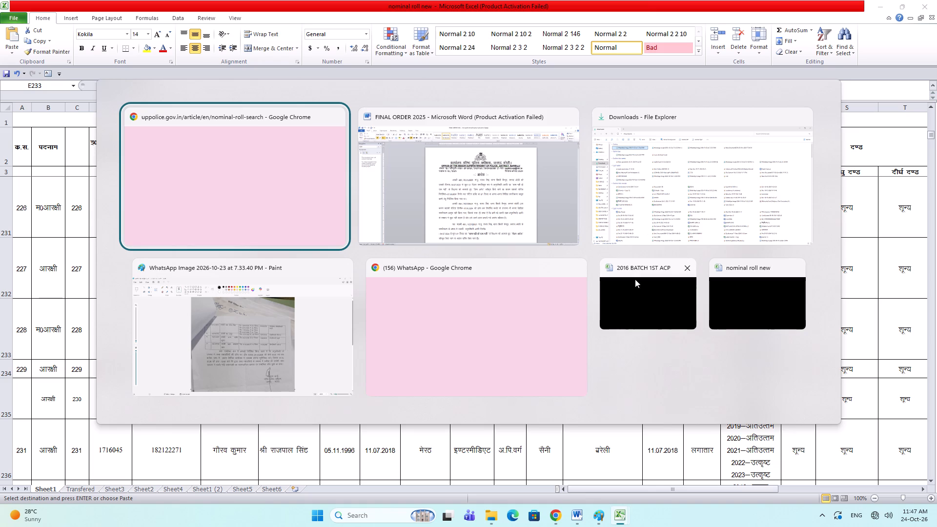
alt+click(640, 286)
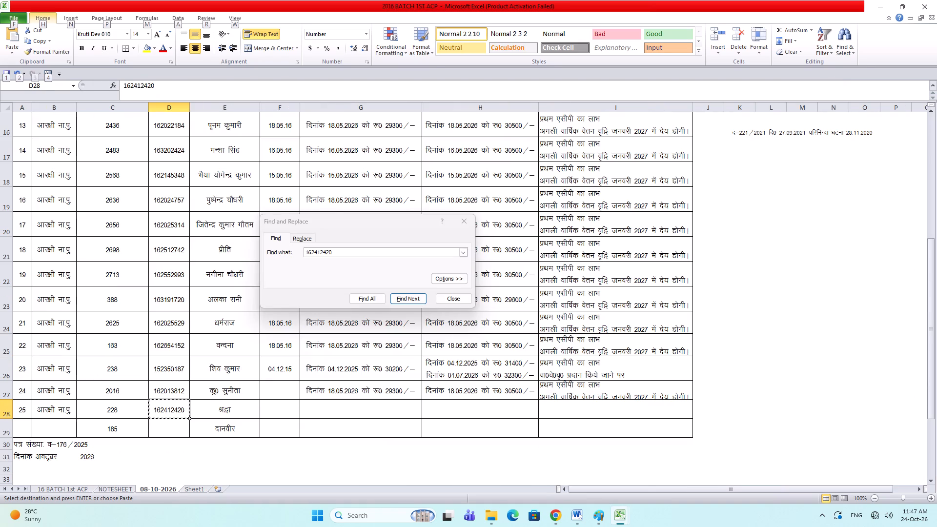
click(266, 407)
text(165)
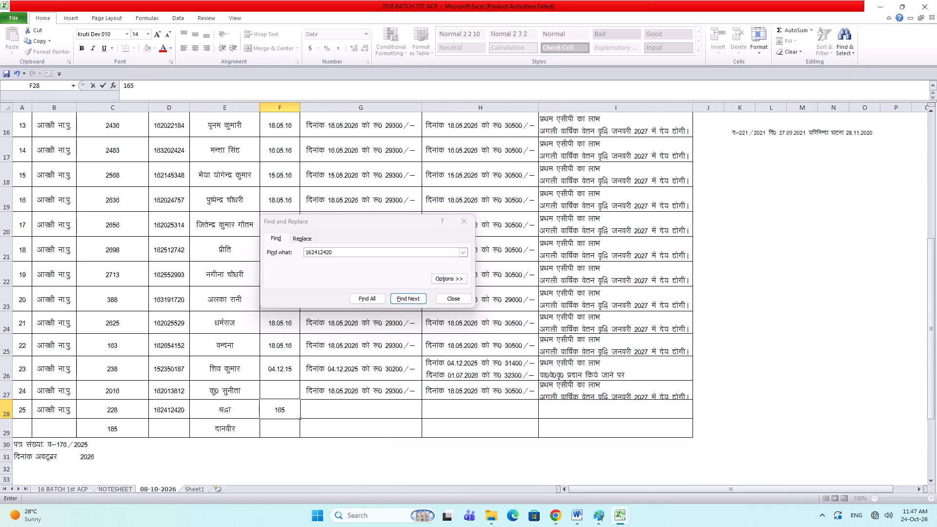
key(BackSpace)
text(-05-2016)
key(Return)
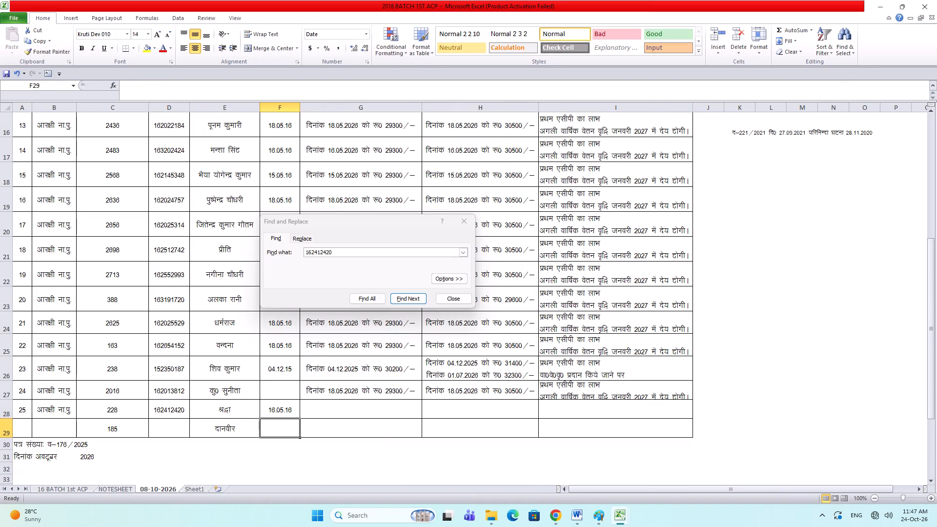
Look up row 27's PNO in the nominal roll new workbook, and enter 26-08-2016 in F27 of 2016 BATCH 1ST ACP.
click(150, 391)
key(ctrl+c)
key(alt+Tab)
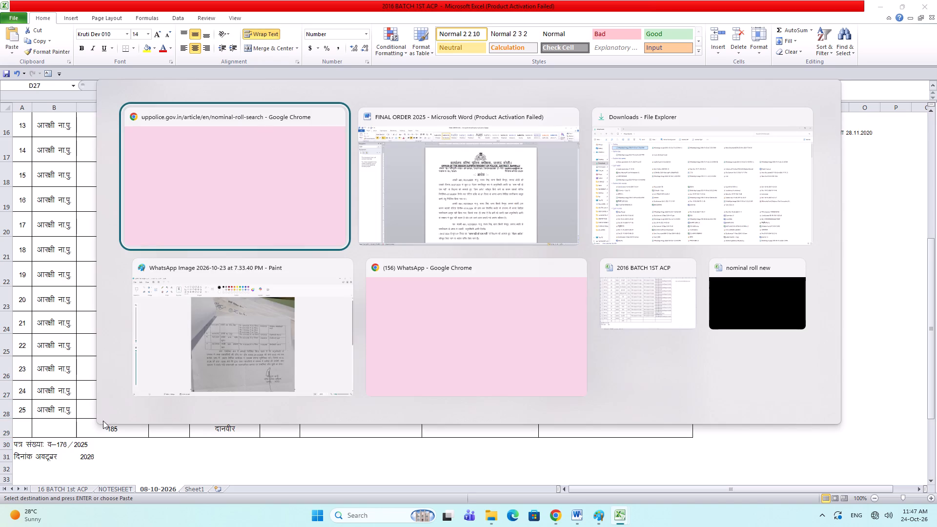
alt+click(735, 303)
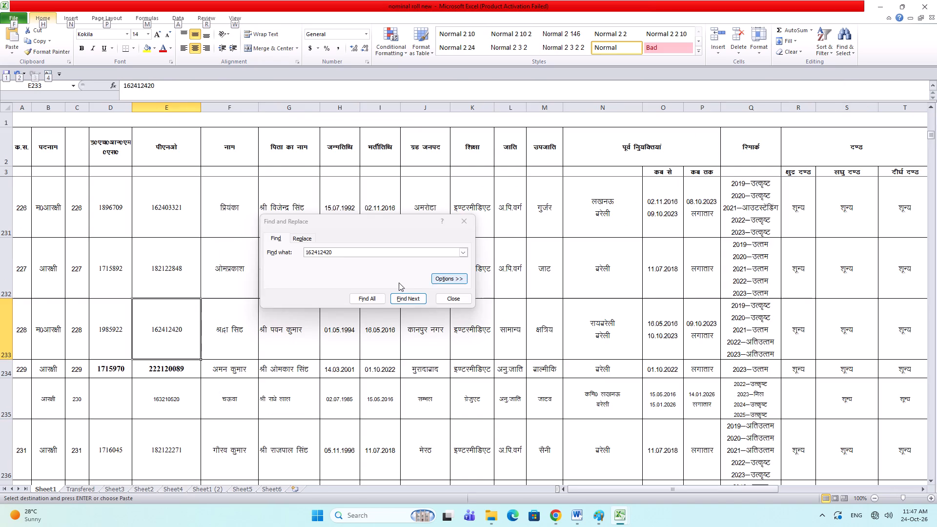
double_click(310, 250)
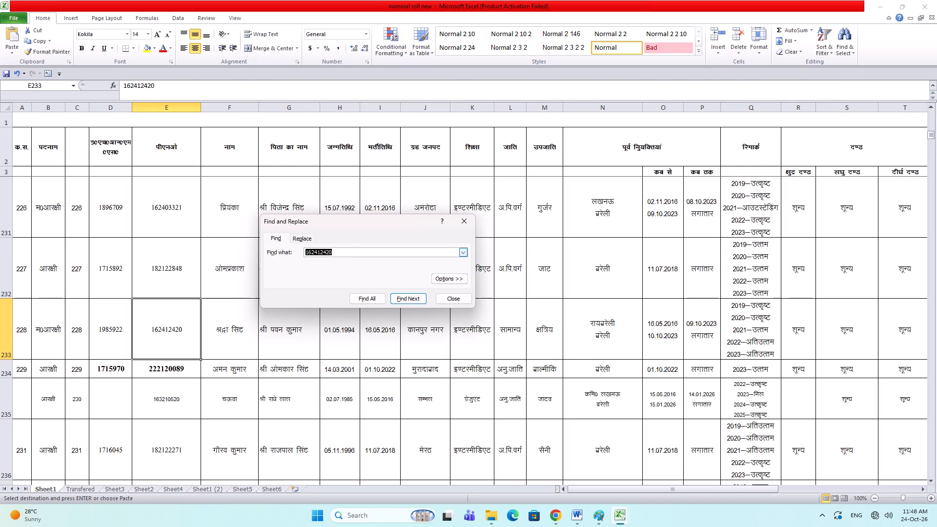
key(ctrl+v)
key(Return)
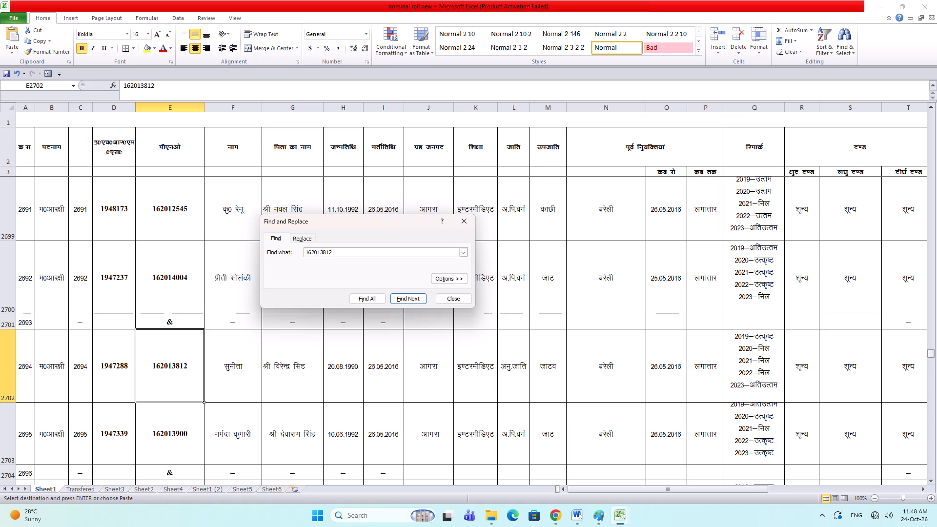
key(alt+Tab)
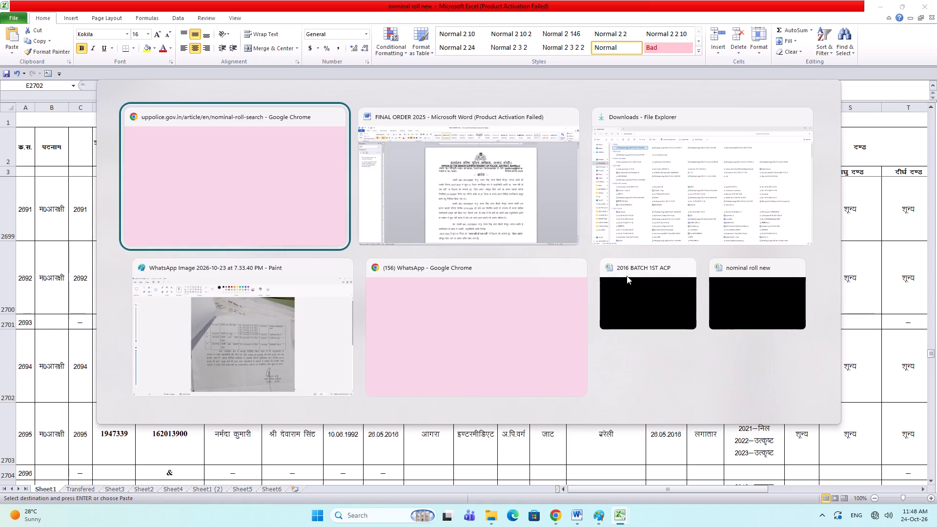
alt+click(633, 280)
click(270, 387)
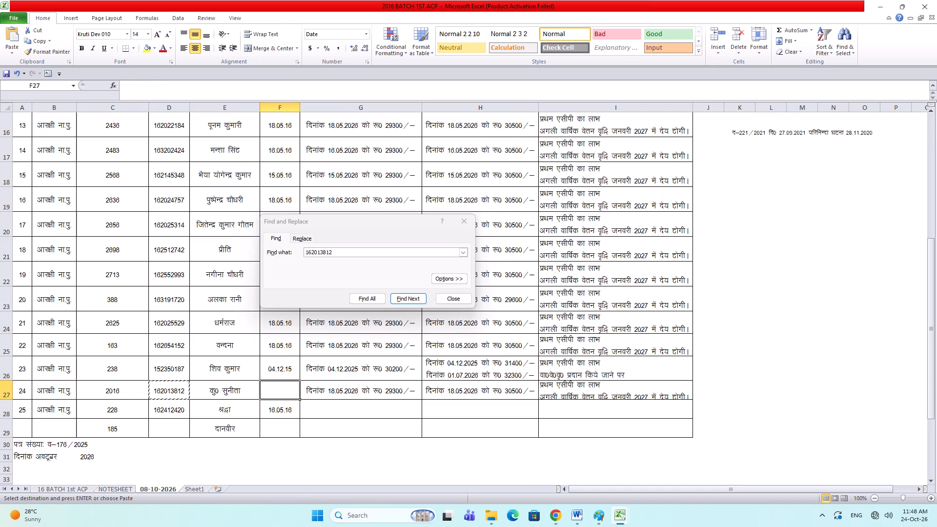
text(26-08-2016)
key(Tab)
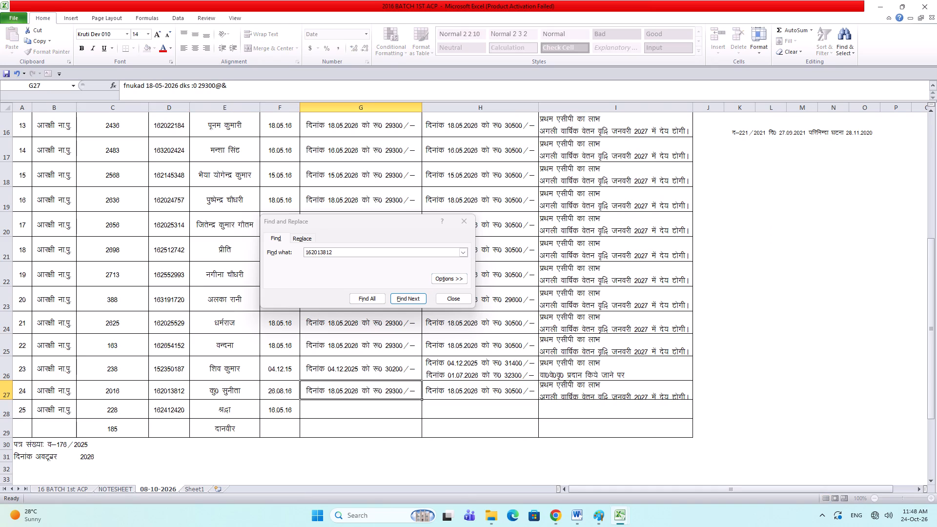
Change the date within the G27 pay text to 26-05-2026.
click(325, 390)
double_click(328, 390)
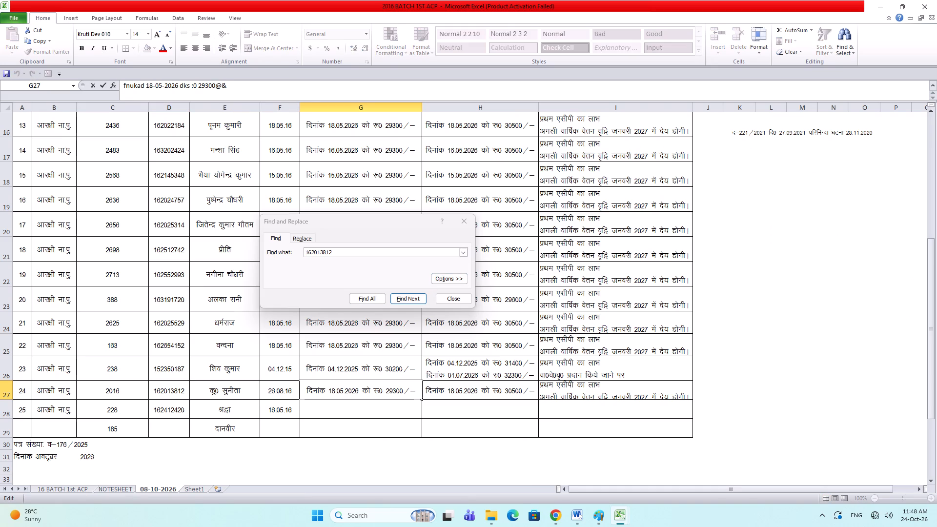
key(Delete)
key(Delete)
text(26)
Fill the two pay texts and the first ACP remark in columns G to I down from row 27 to row 28.
drag(316, 407, 461, 406)
key(ctrl+d)
click(607, 414)
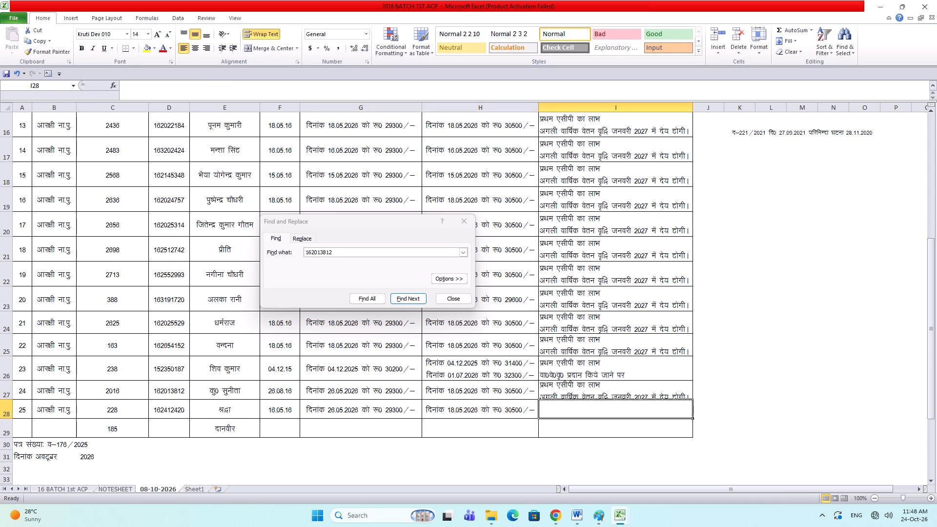
key(ctrl+d)
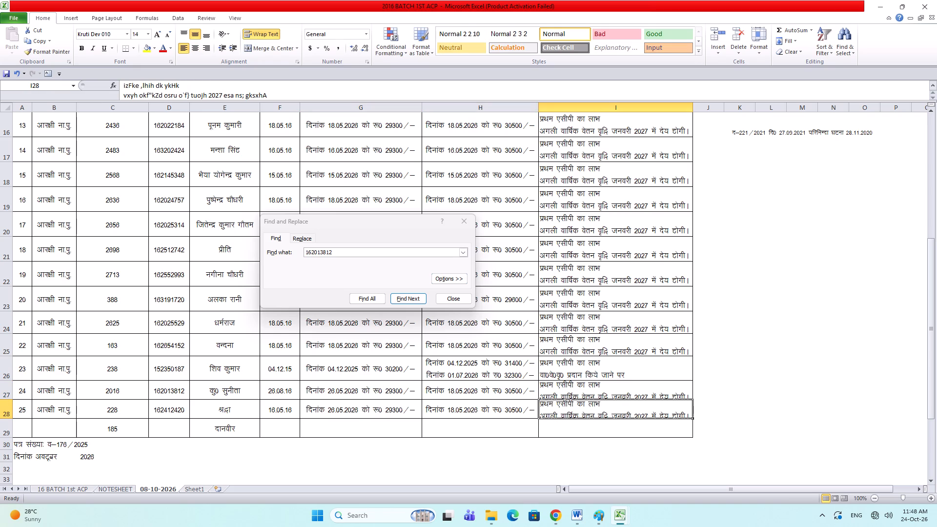
Increase the heights of rows 27 and 28 to fit their two-line remarks, setting row 28 to 42.00.
drag(8, 399, 8, 399)
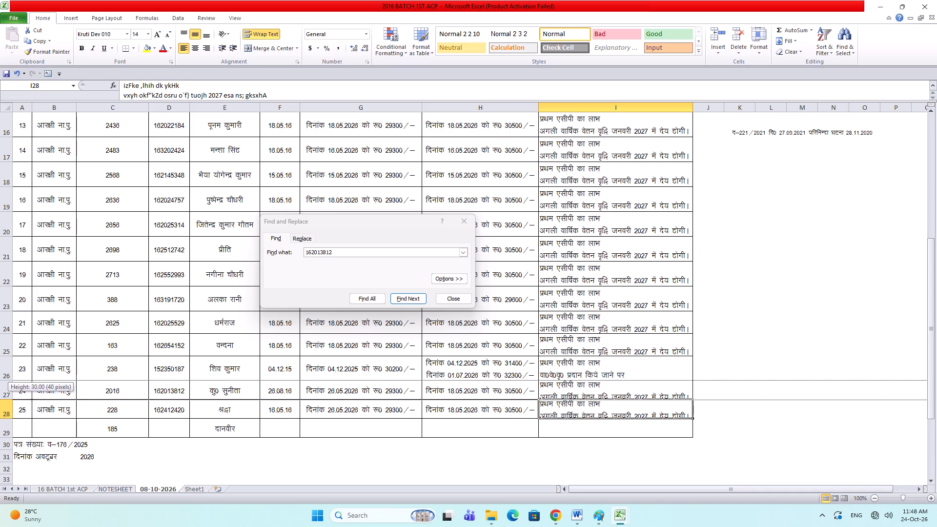
drag(8, 399, 8, 406)
drag(11, 425, 9, 426)
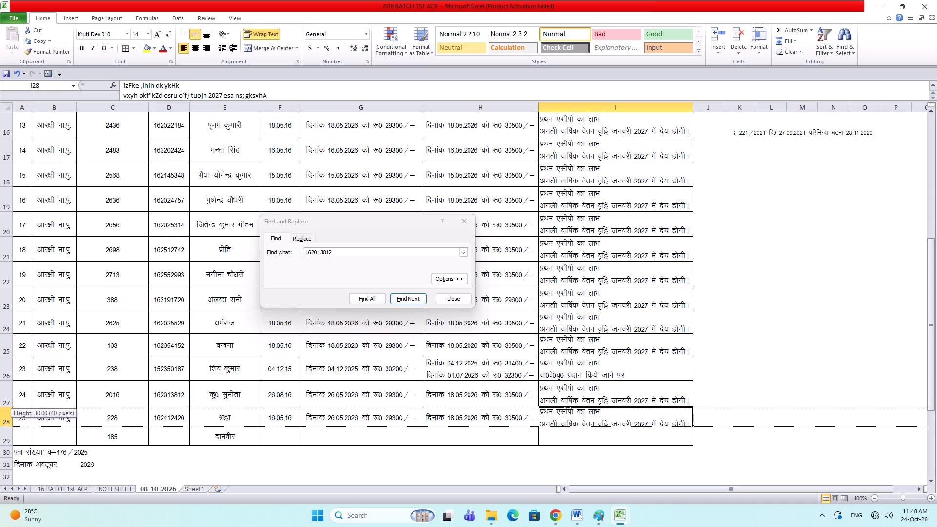
drag(9, 426, 7, 433)
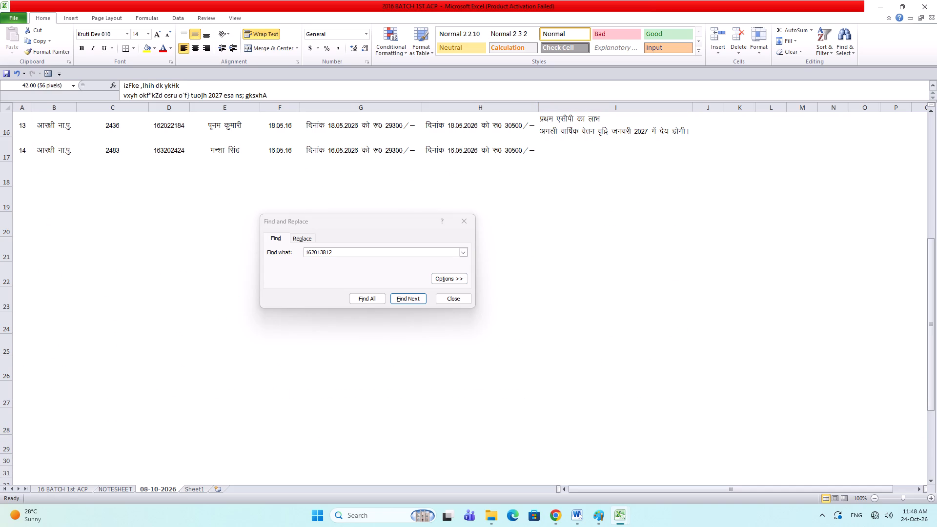
Change the date within the G28 pay text to 16-05-2026.
double_click(330, 419)
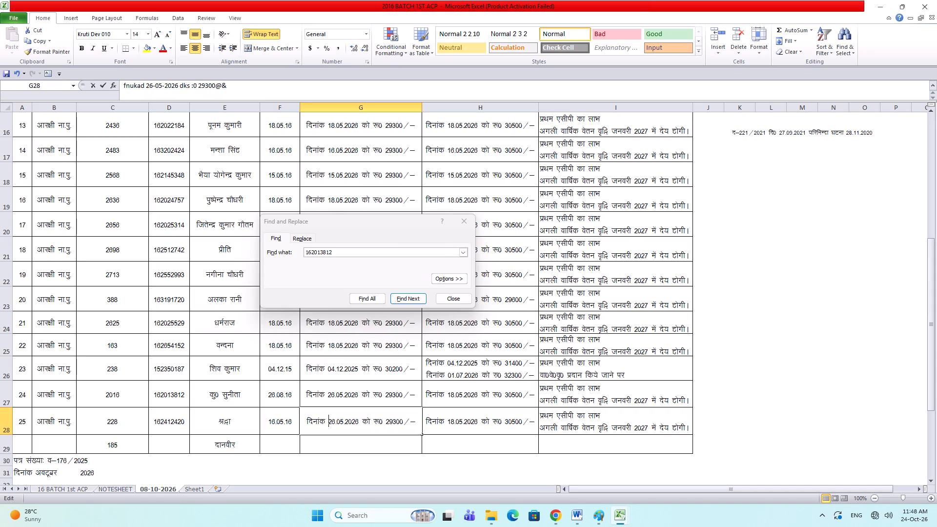
key(Delete)
key(Delete)
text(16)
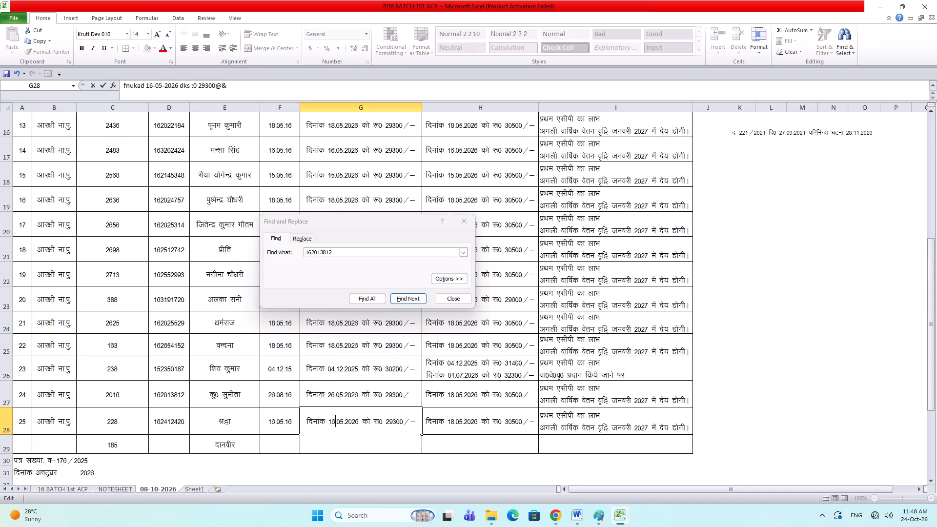
click(322, 451)
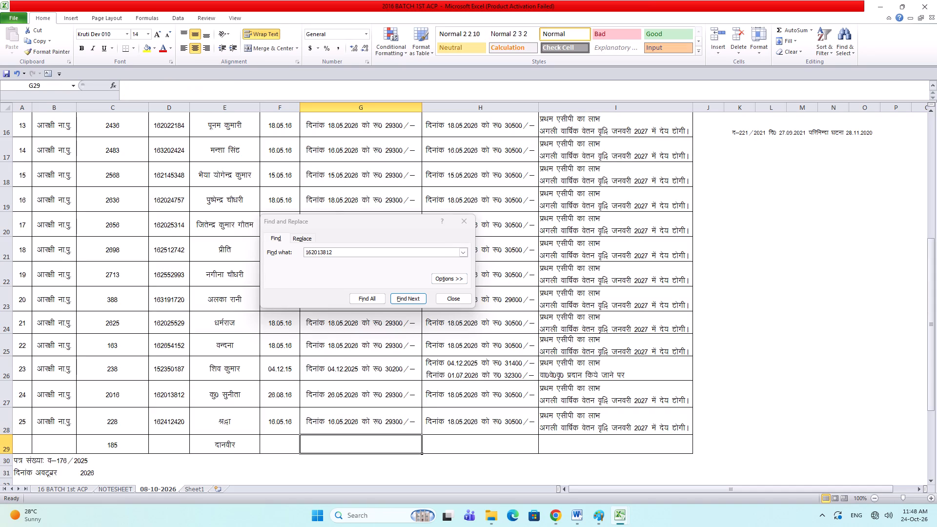
Change the dates within the column H pay texts to 26-05-2026 in row 27 and 16-05-2026 in row 28.
double_click(449, 396)
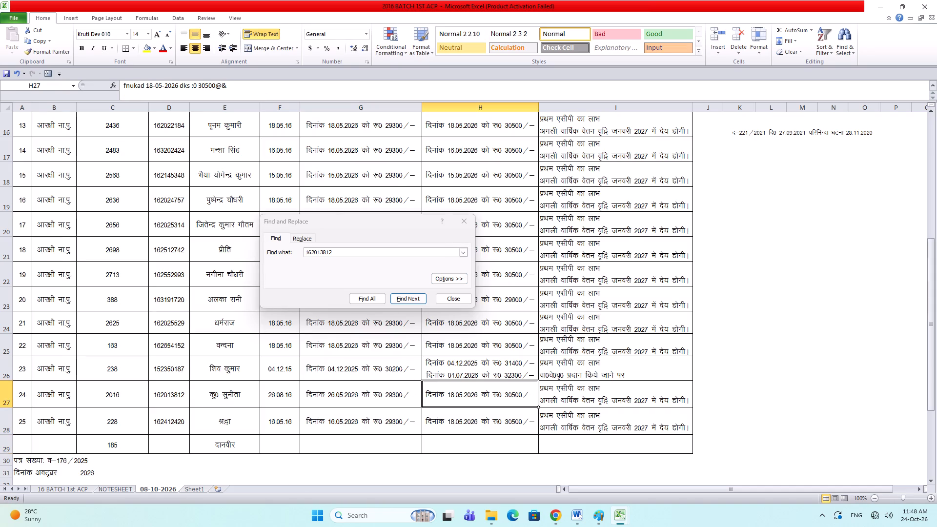
key(Delete)
key(Delete)
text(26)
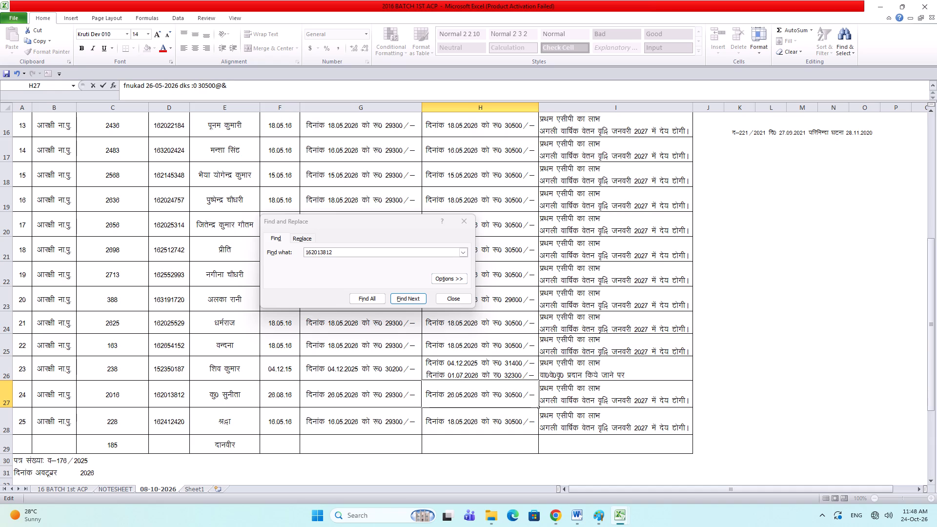
double_click(451, 419)
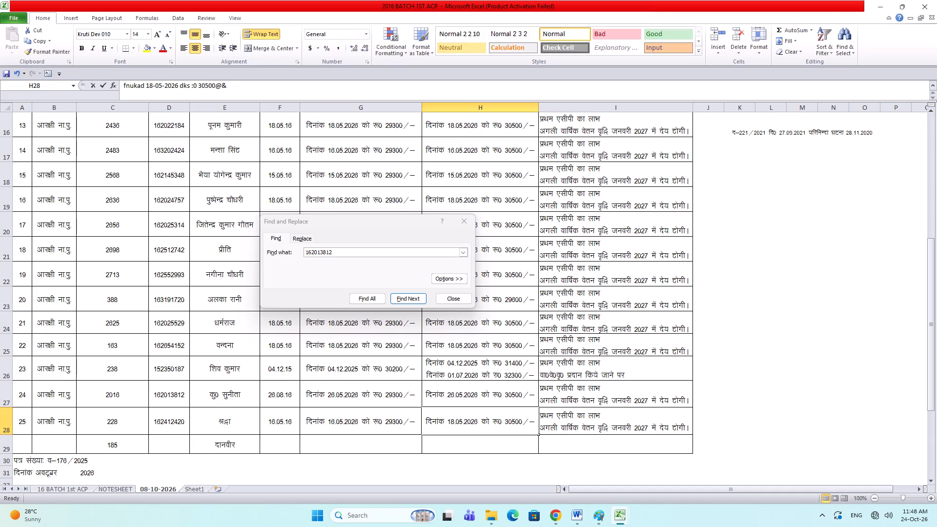
key(Delete)
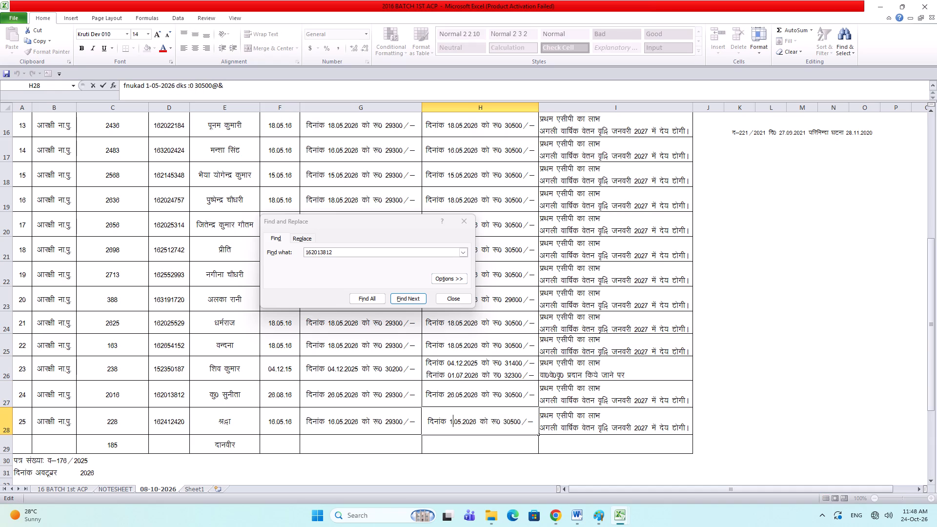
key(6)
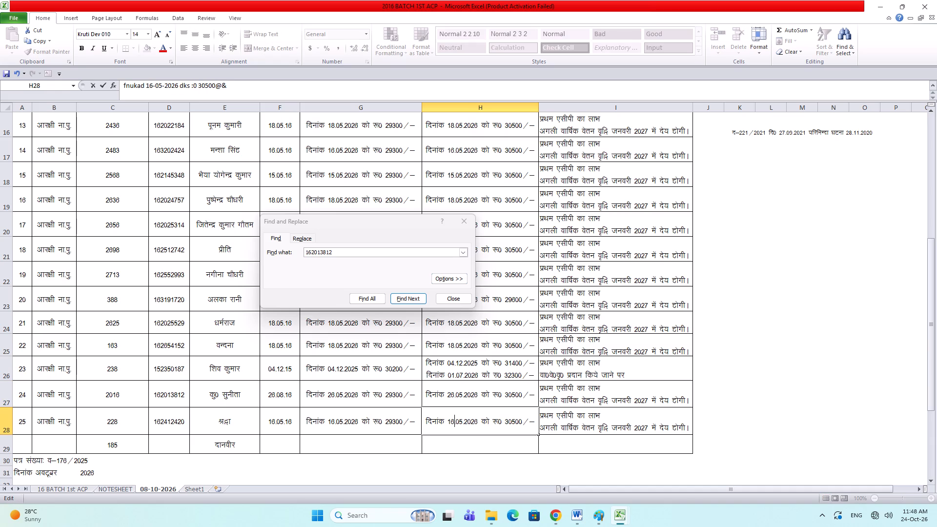
click(471, 392)
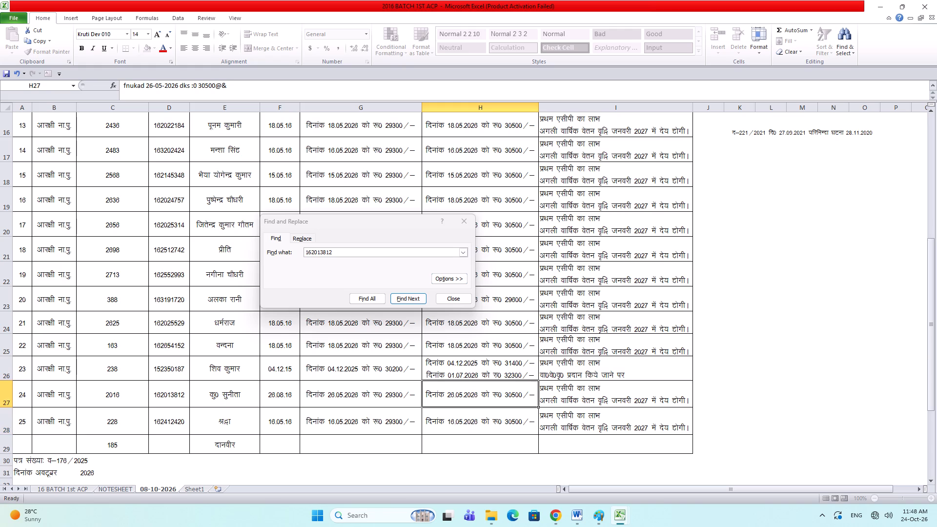
Save the 2016 BATCH 1ST ACP workbook.
key(ctrl+s)
key(ctrl+s)
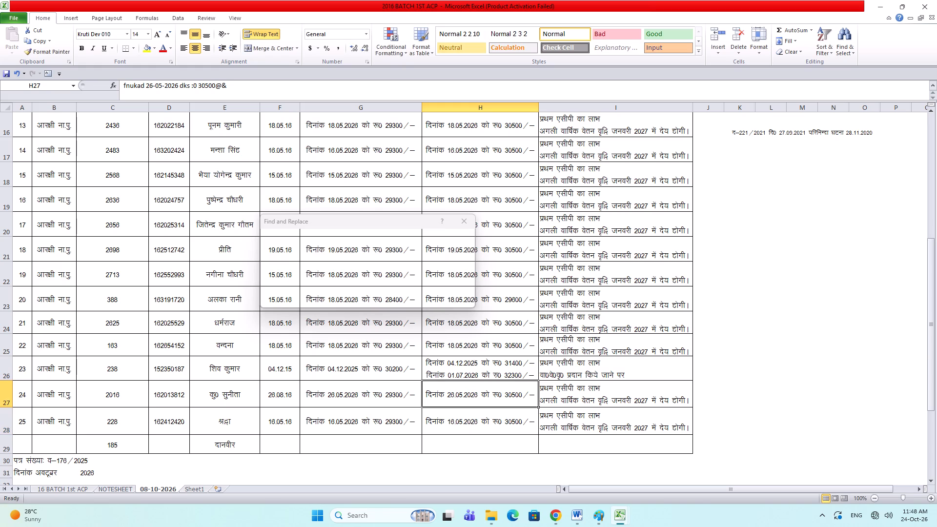
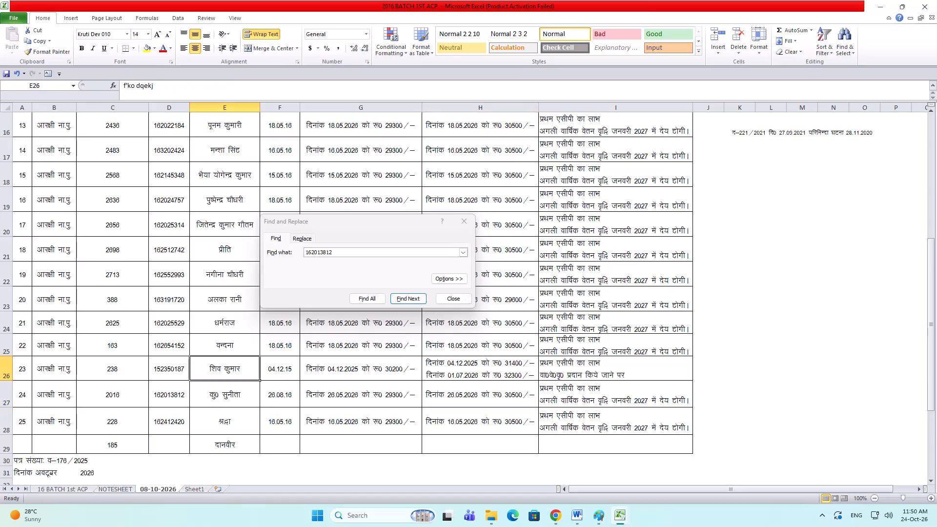
Save the 2016 BATCH 1ST ACP workbook again.
key(ctrl+s)
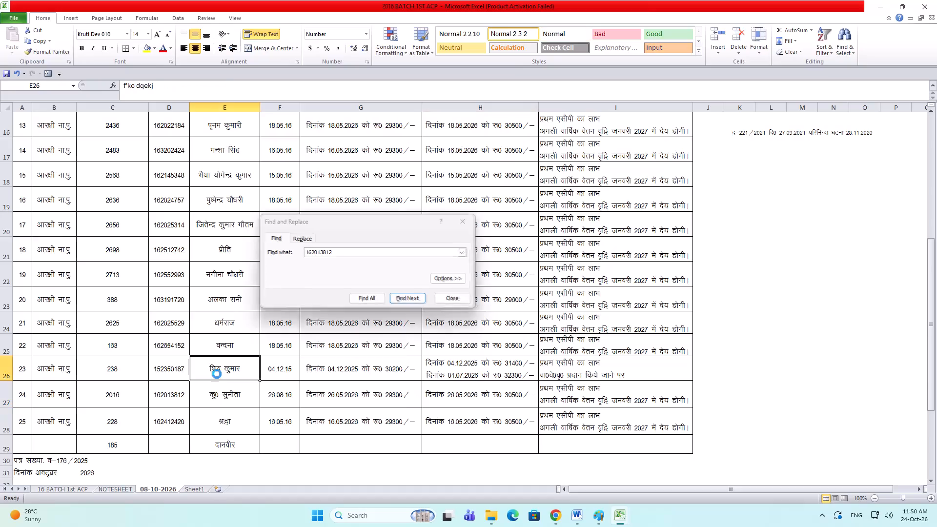
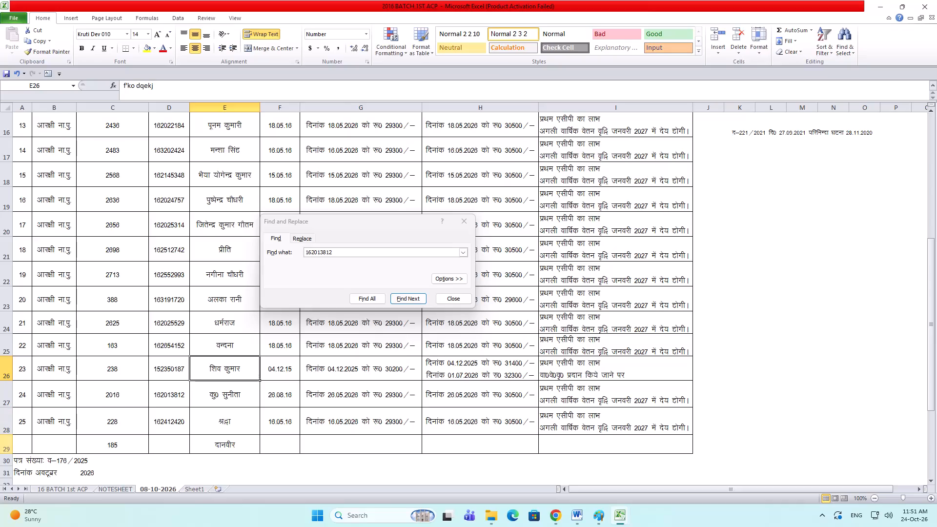
Delete the incomplete row 29 for number 185 below serial 25 on the 08-10-2026 sheet.
click(8, 446)
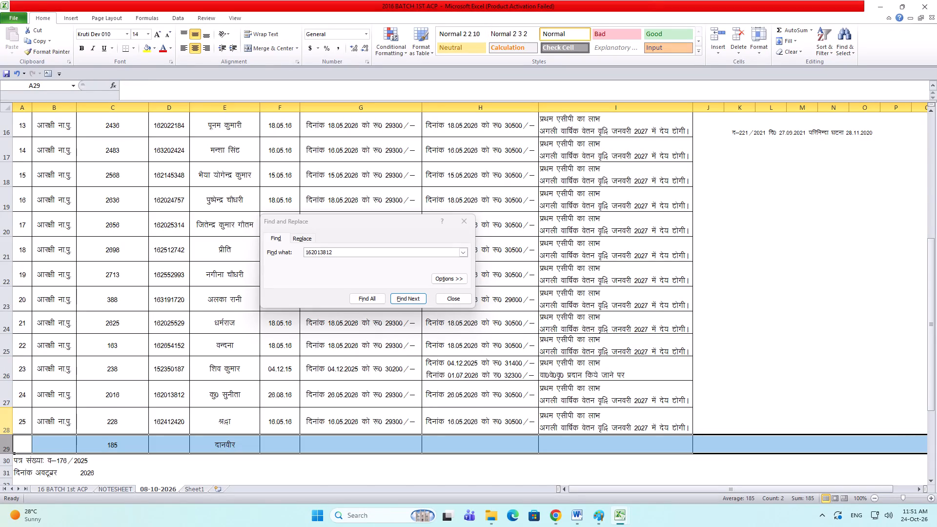
triple_click(5, 72)
double_click(5, 72)
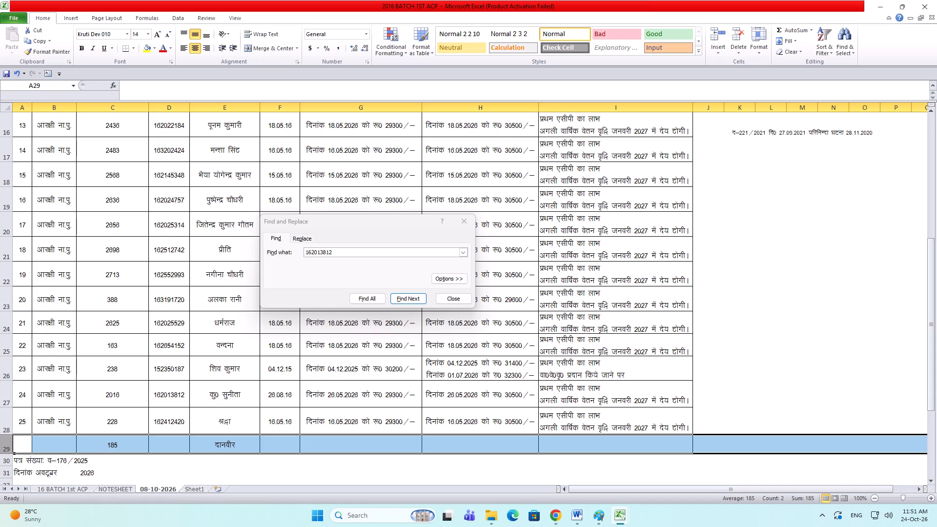
click(0, 445)
key(ctrl+minus)
click(337, 459)
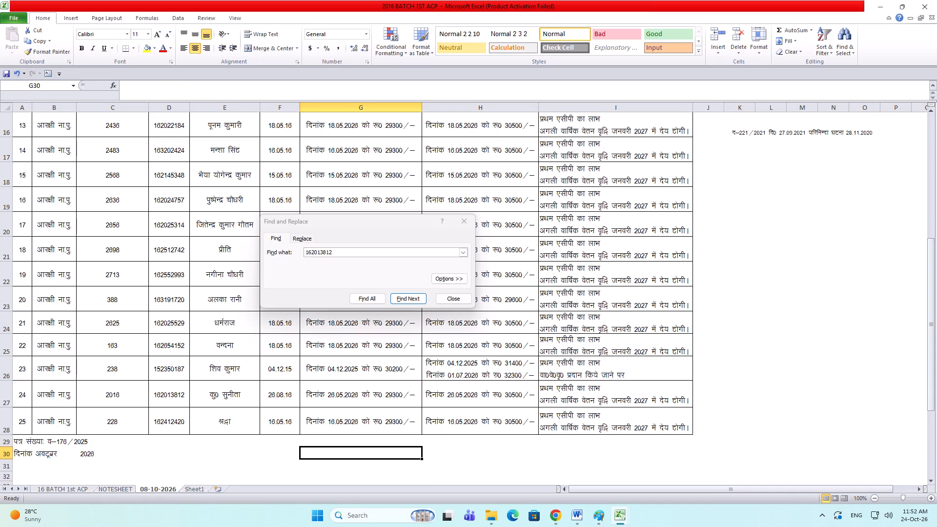
Save the 2016 BATCH 1ST ACP workbook with the row removed.
key(ctrl+s)
scroll(195, 432, down, 5)
scroll(196, 422, up, 2)
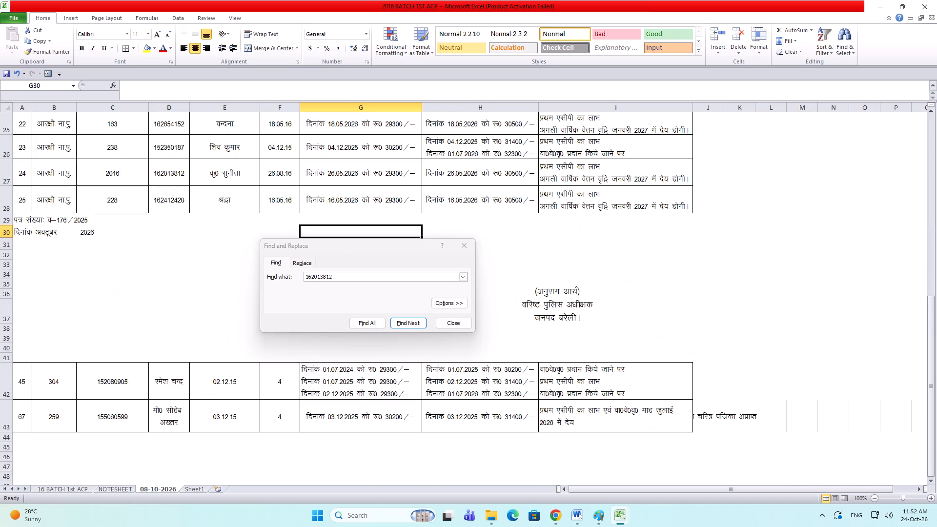
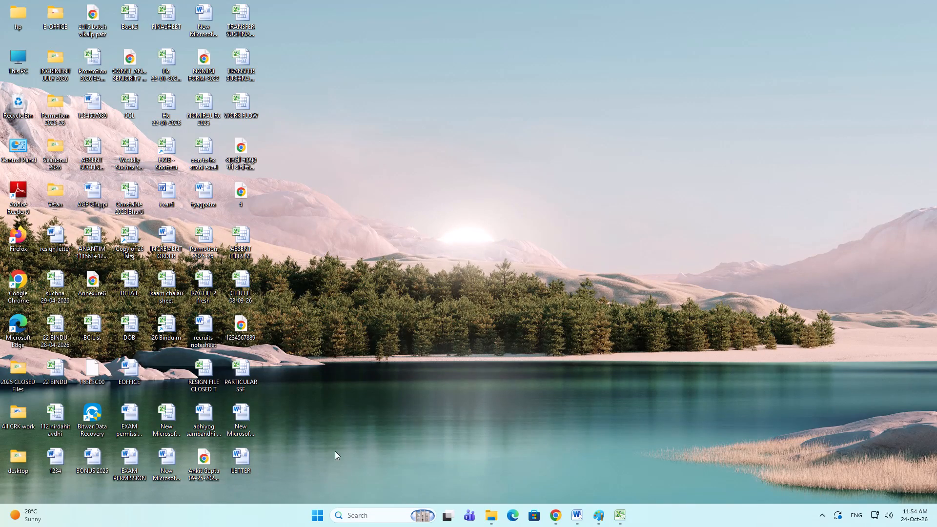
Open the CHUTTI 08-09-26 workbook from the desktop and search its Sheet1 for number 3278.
double_click(245, 293)
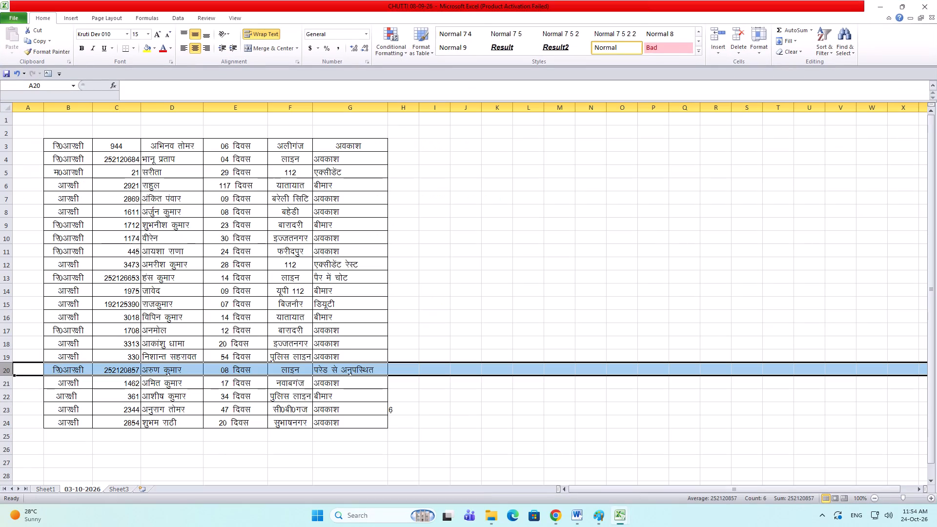
click(199, 322)
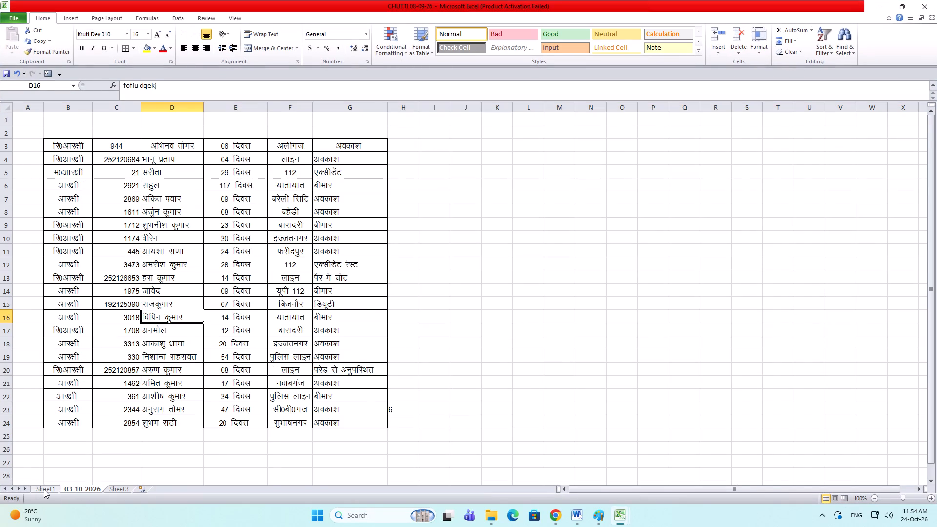
click(44, 490)
scroll(172, 381, down, 13)
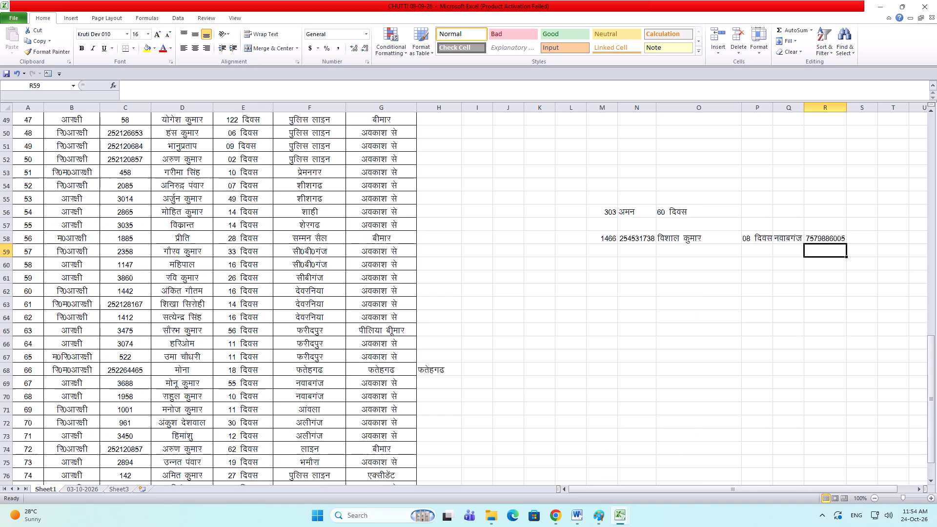
scroll(174, 381, down, 10)
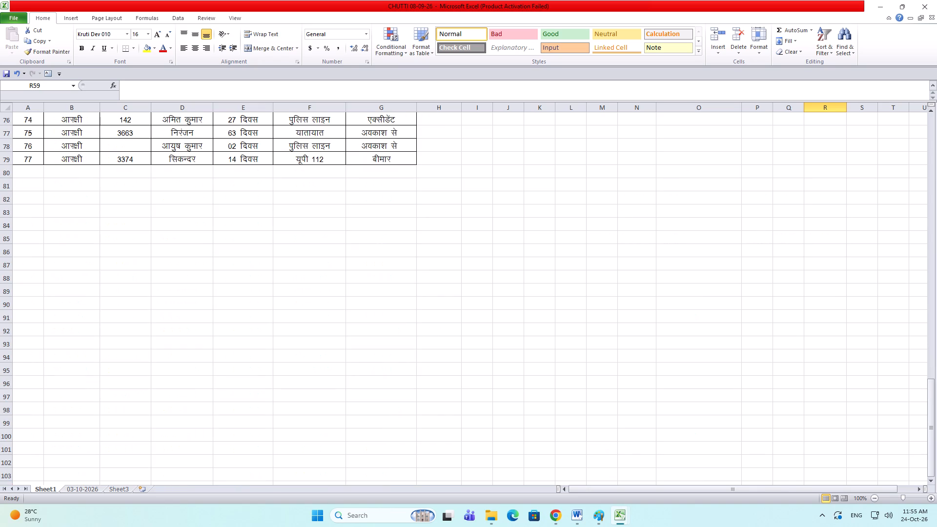
key(ctrl+f)
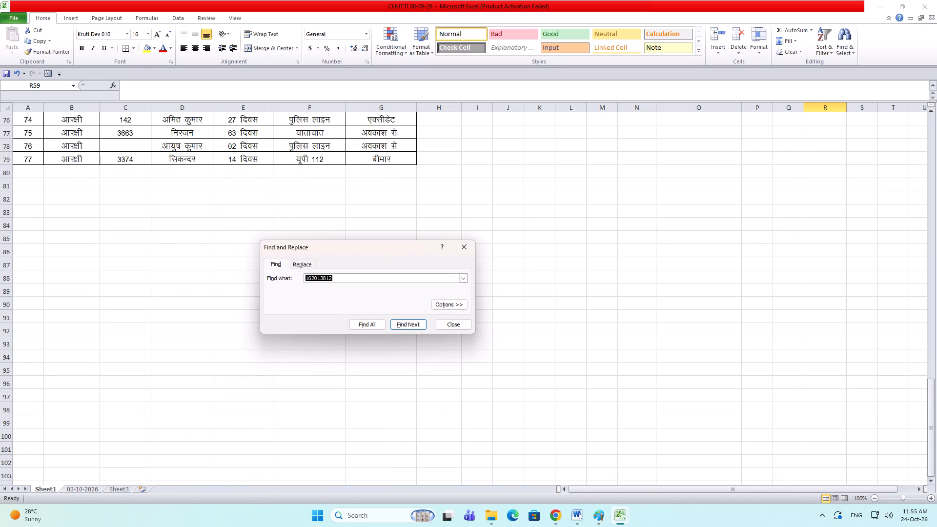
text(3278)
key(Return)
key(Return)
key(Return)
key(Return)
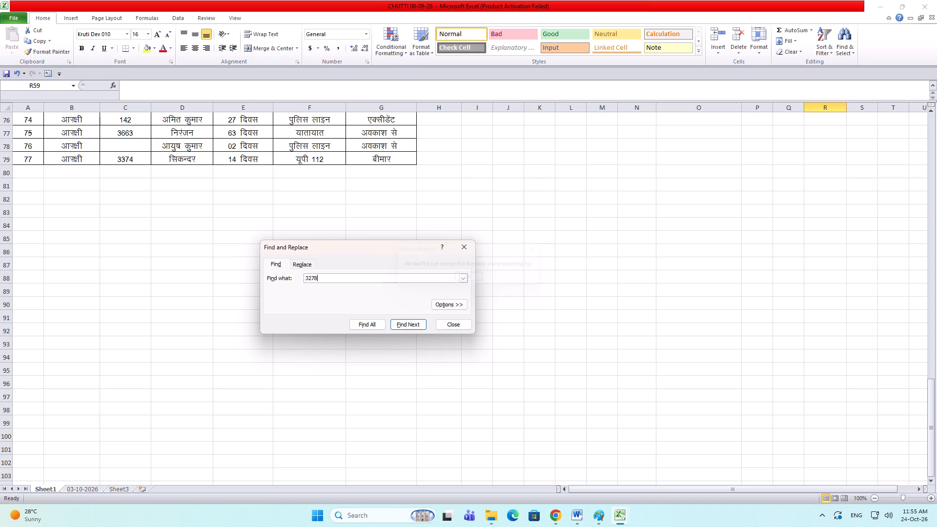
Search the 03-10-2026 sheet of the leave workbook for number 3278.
click(88, 492)
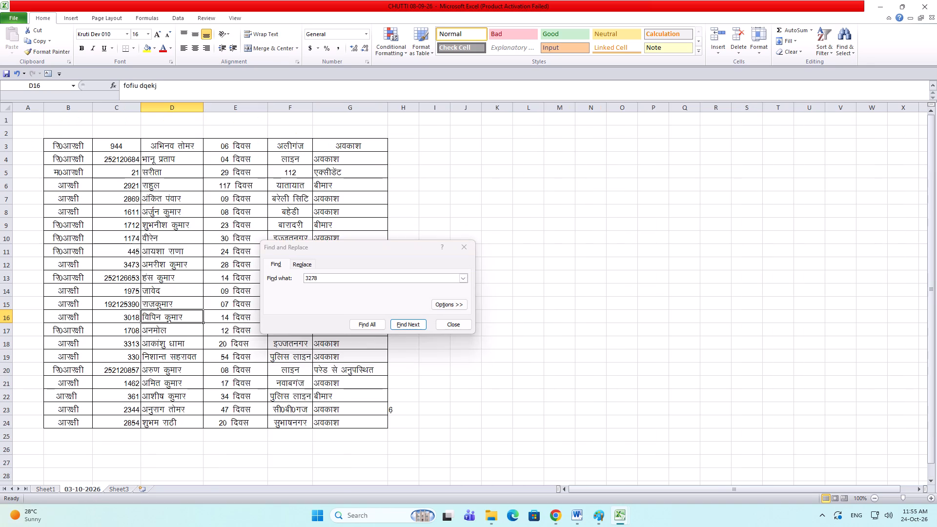
click(155, 418)
click(416, 327)
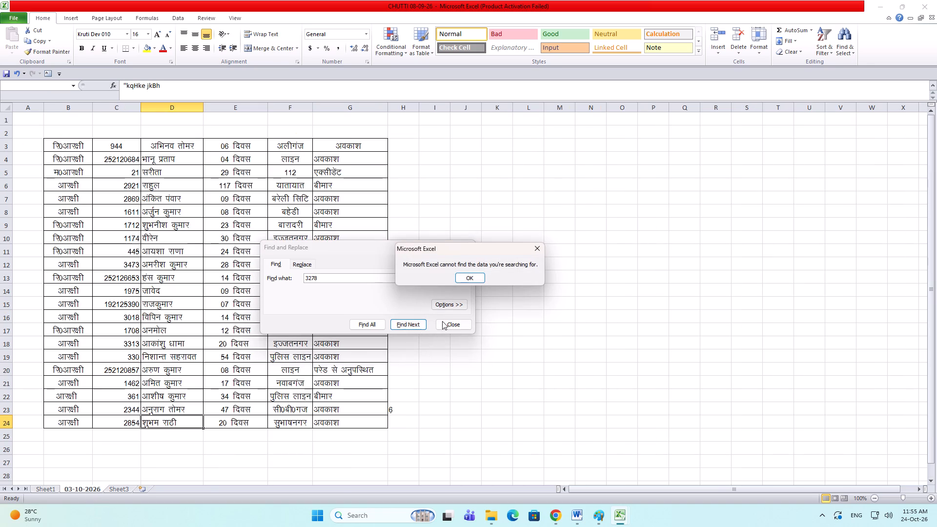
click(470, 274)
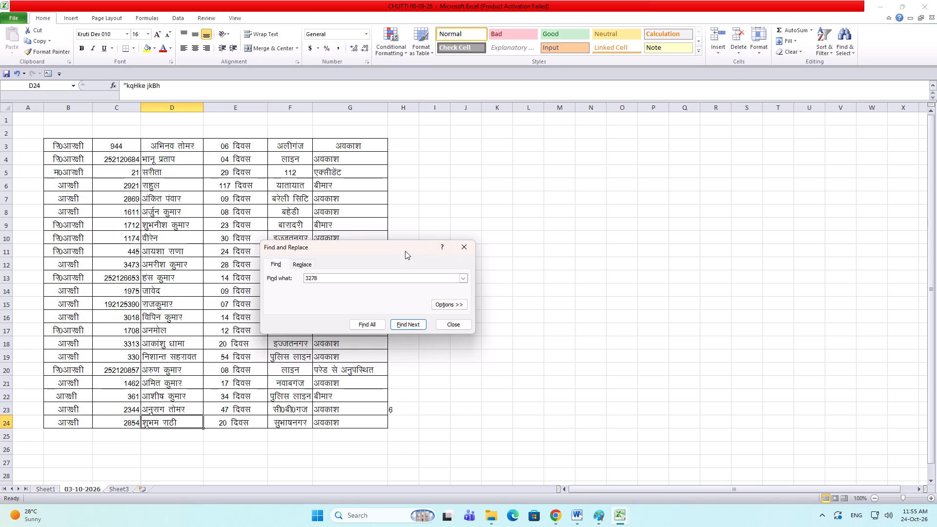
drag(387, 249, 626, 205)
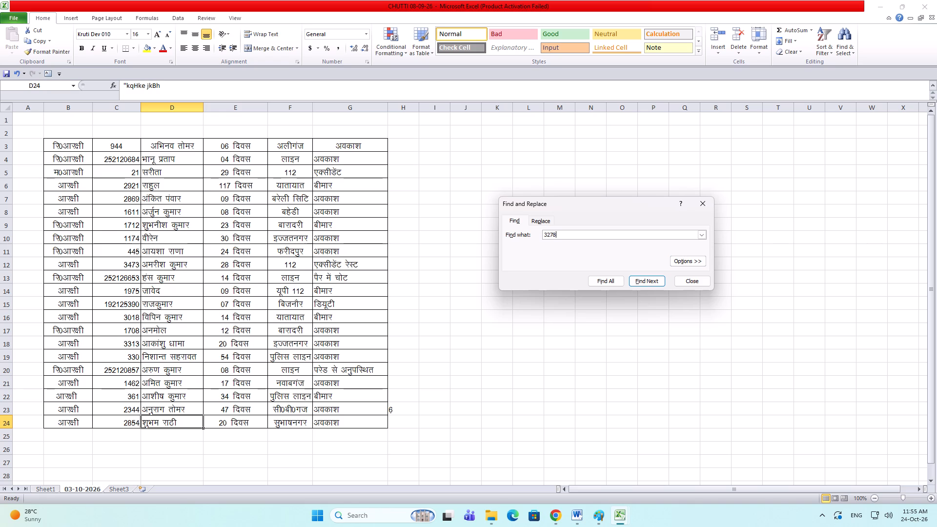
click(639, 288)
click(640, 283)
click(463, 275)
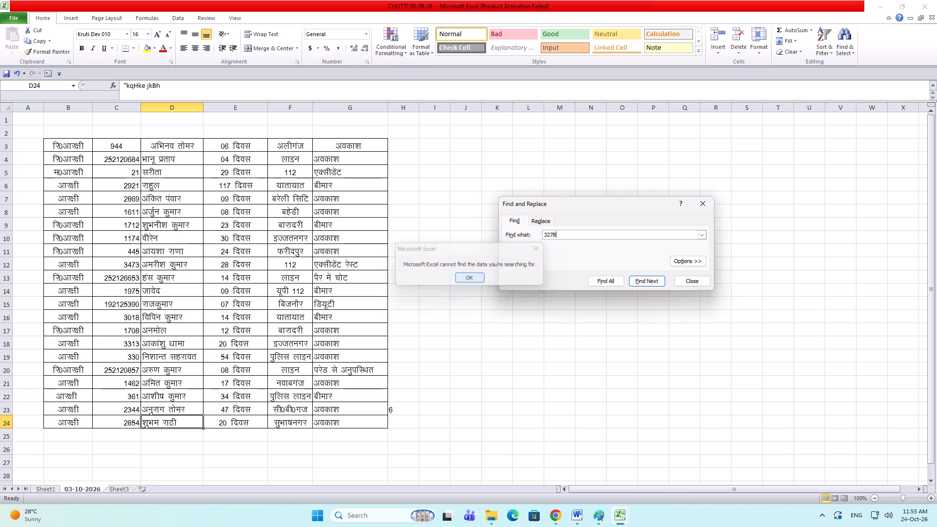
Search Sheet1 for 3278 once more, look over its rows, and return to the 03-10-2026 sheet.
click(49, 491)
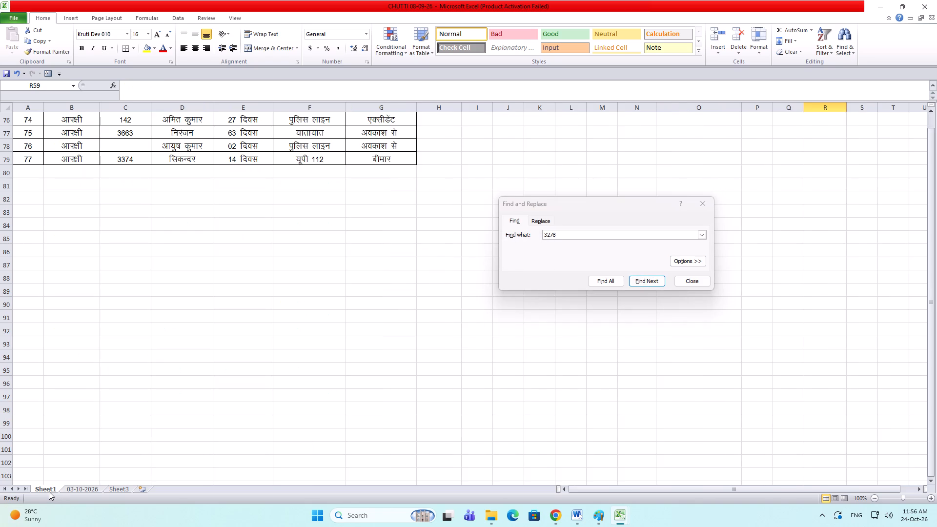
click(309, 349)
scroll(331, 308, up, 11)
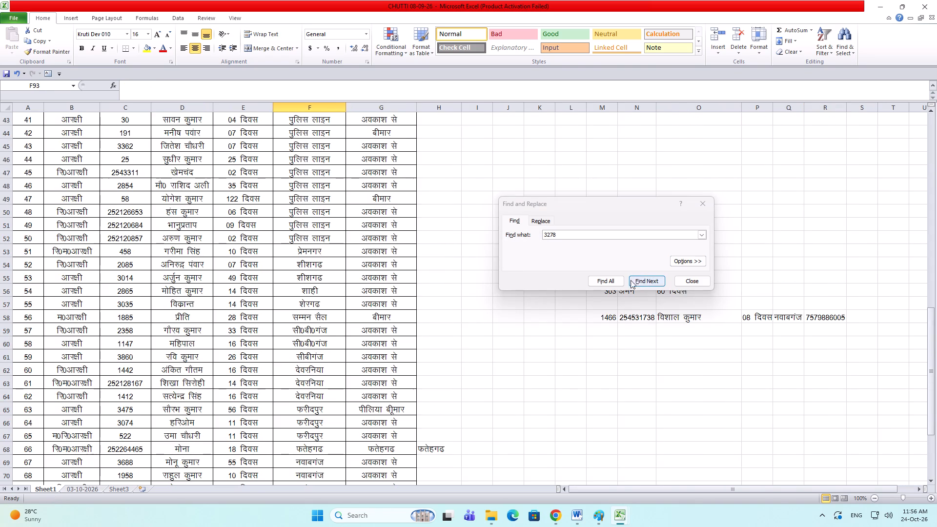
click(640, 279)
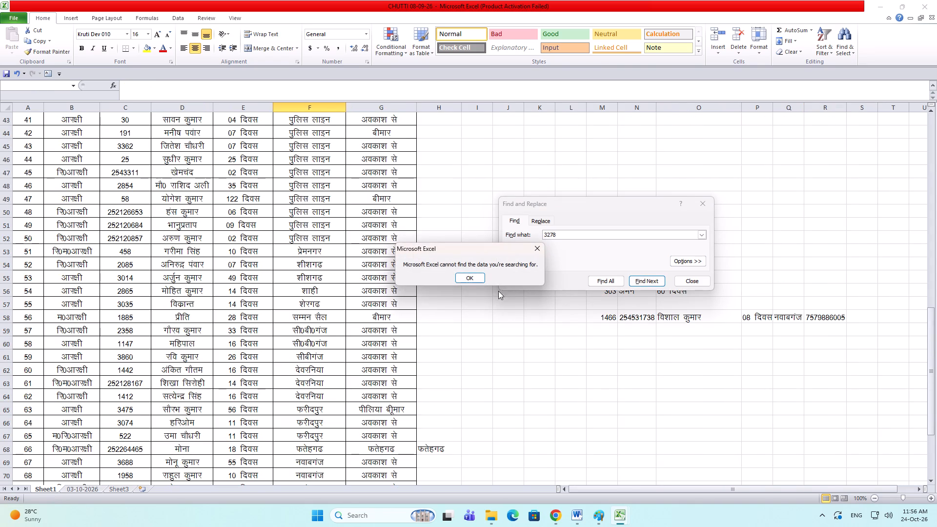
click(458, 278)
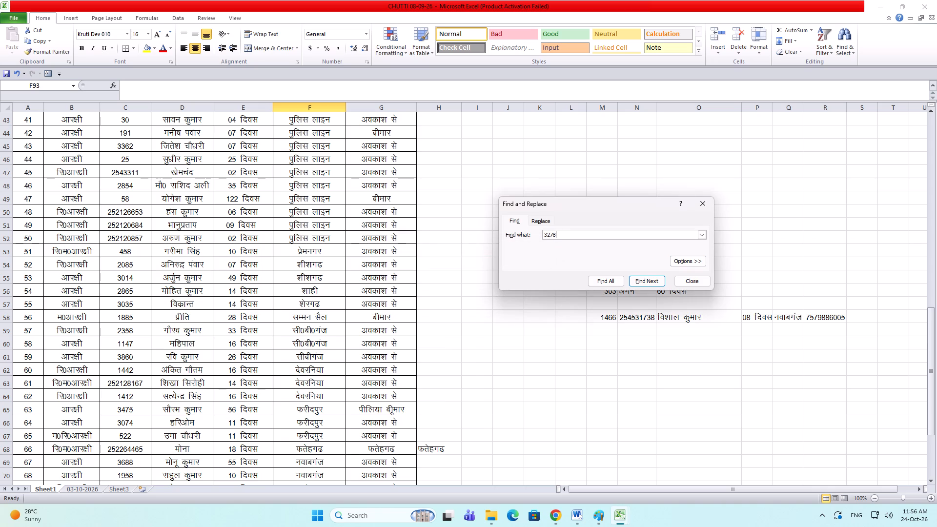
scroll(665, 321, up, 2)
click(617, 356)
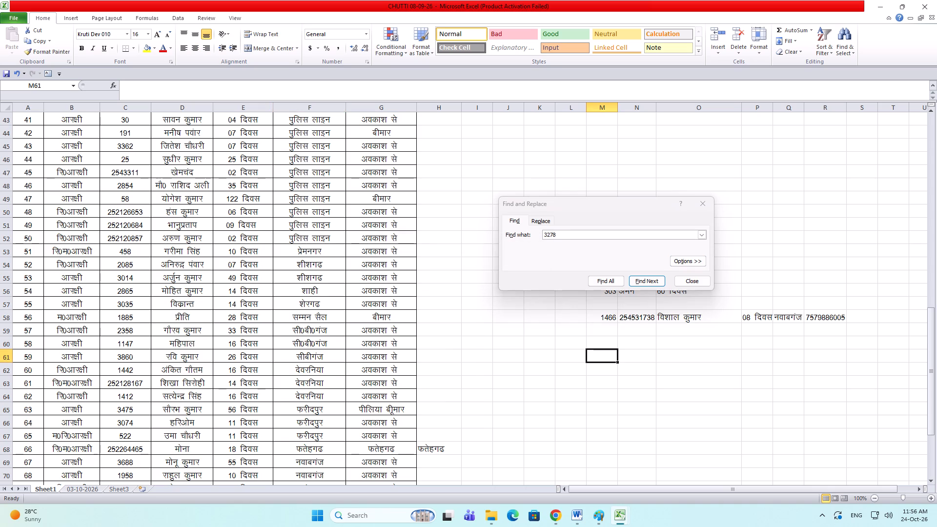
scroll(618, 355, up, 1)
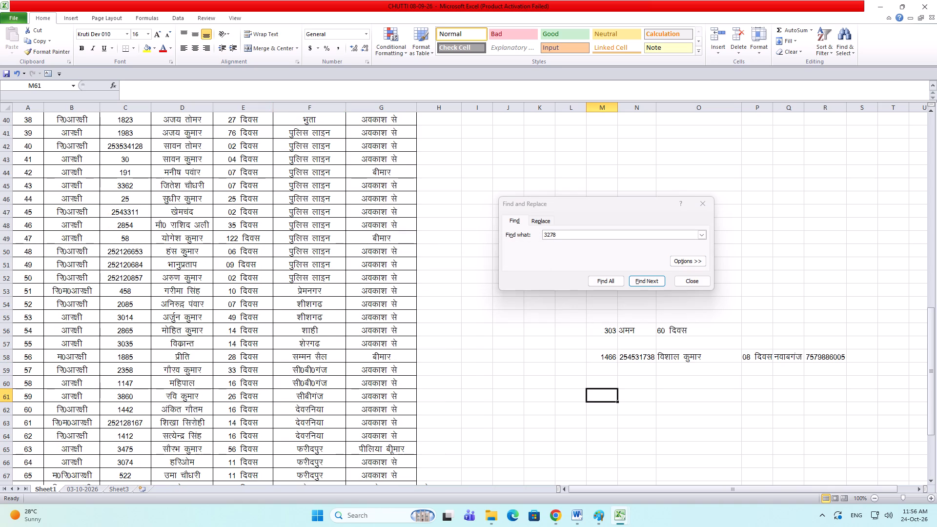
scroll(618, 349, down, 1)
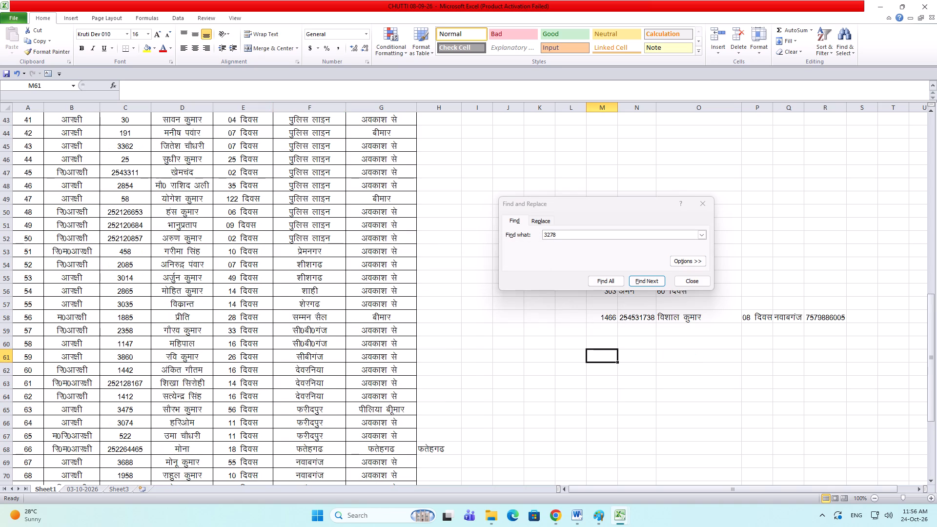
click(100, 490)
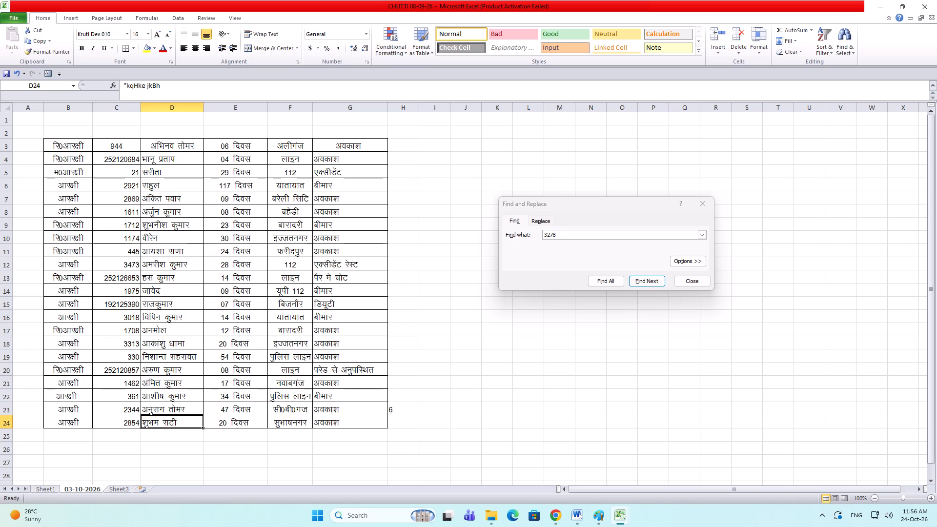
Switch back to the 2016 BATCH 1ST ACP workbook and close the Find and Replace dialog.
key(alt+Tab)
key(alt+Tab)
key(alt+Tab)
key(alt+Tab)
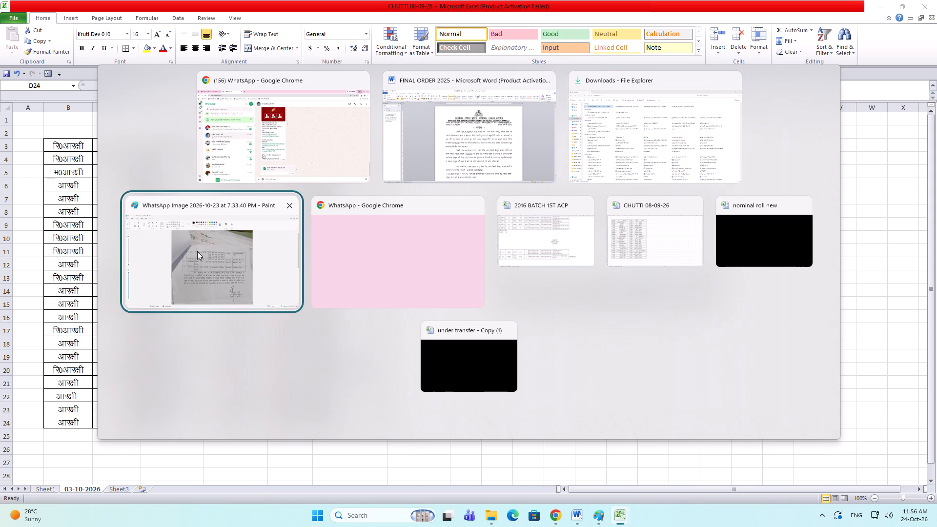
key(alt+Tab)
key(alt+Tab)
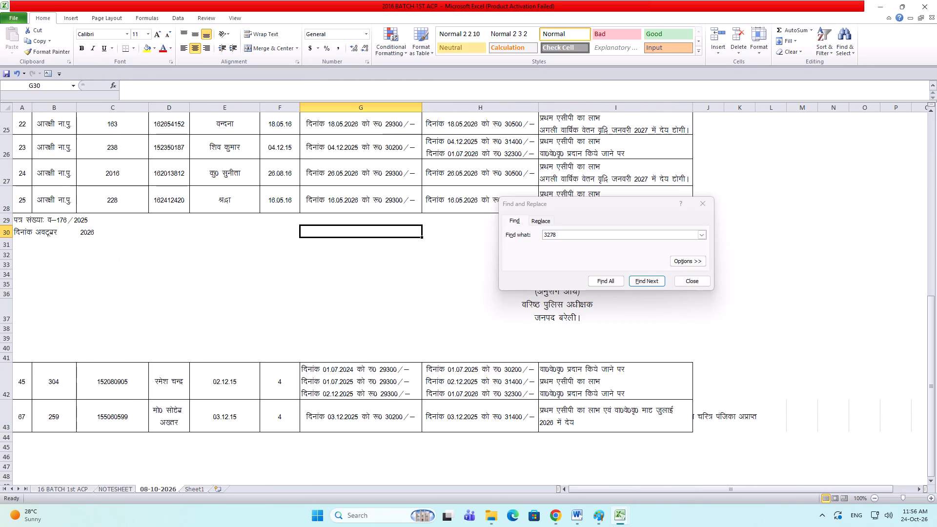
click(702, 203)
Insert a blank row between the column headings and serial 1 on the 08-10-2026 sheet.
scroll(523, 246, up, 5)
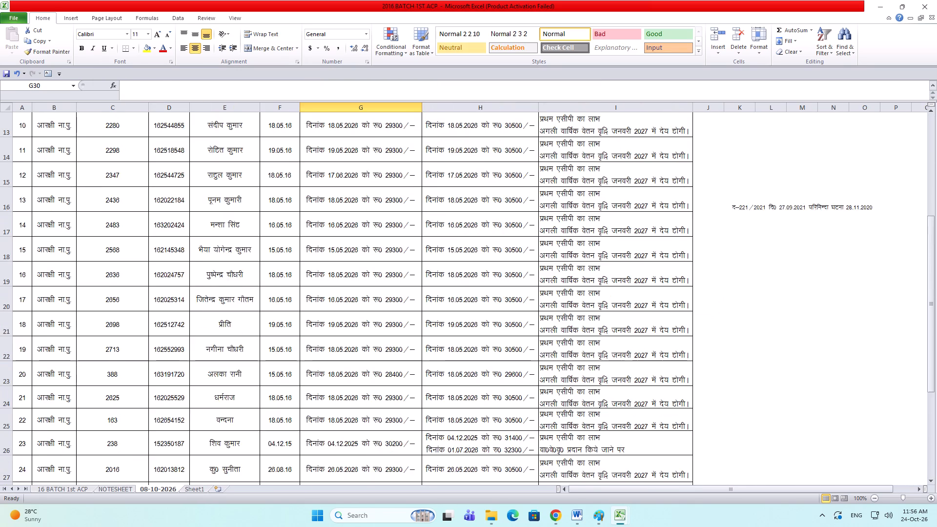
scroll(522, 245, up, 8)
drag(382, 123, 401, 279)
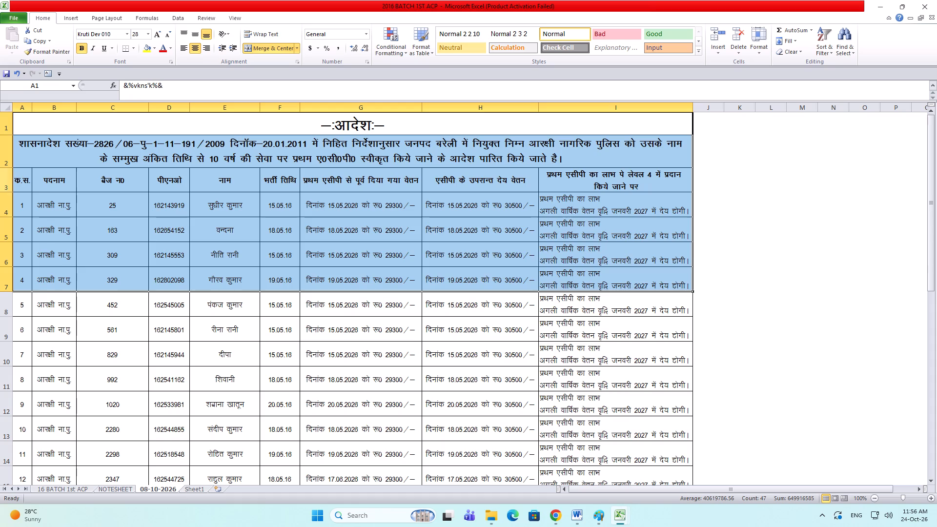
click(0, 203)
key(ctrl+plus)
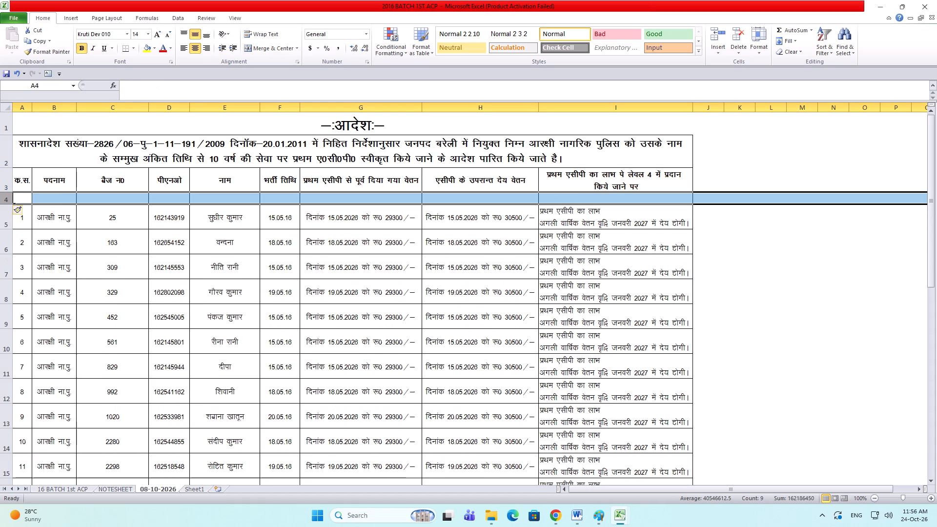
Turn on filtering for the new blank row 4 below the column headings.
click(817, 52)
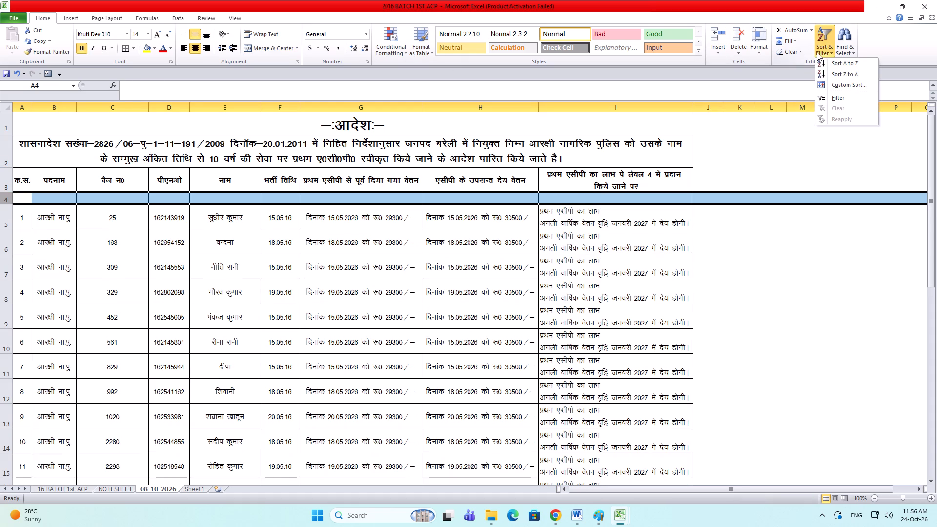
click(828, 94)
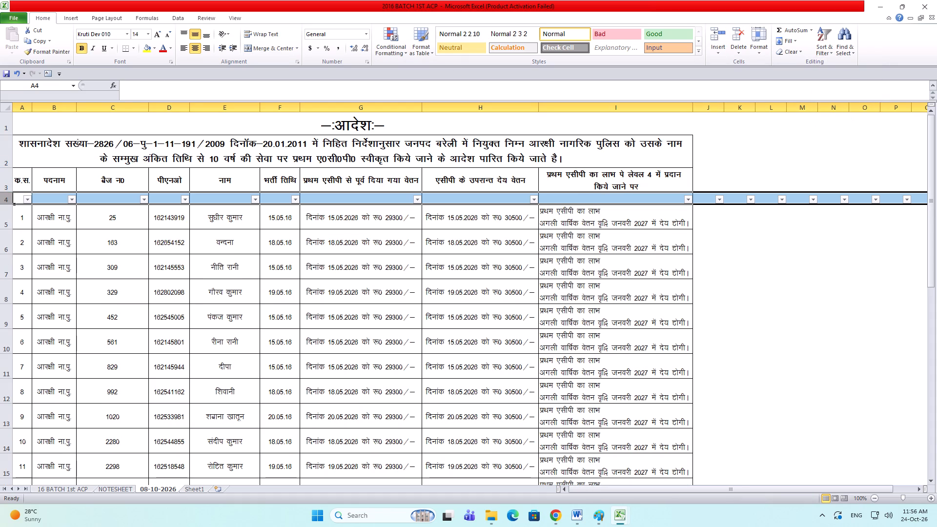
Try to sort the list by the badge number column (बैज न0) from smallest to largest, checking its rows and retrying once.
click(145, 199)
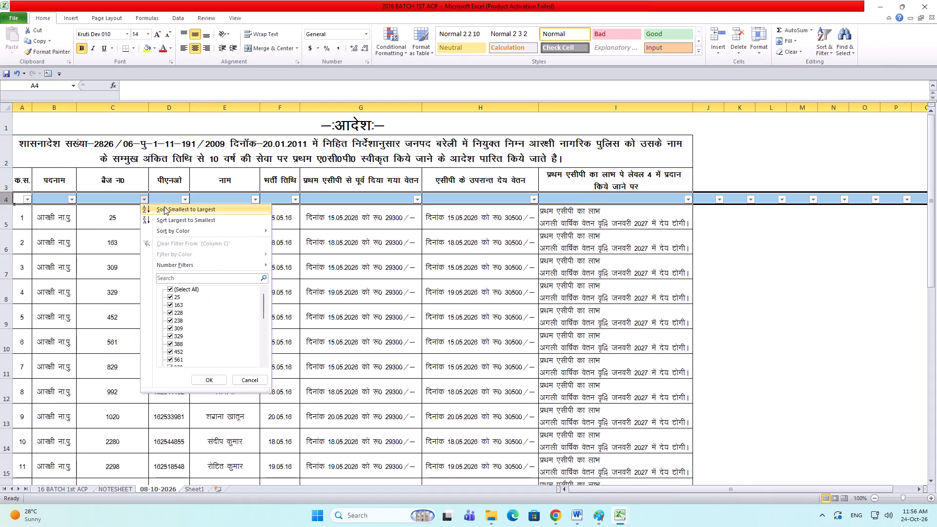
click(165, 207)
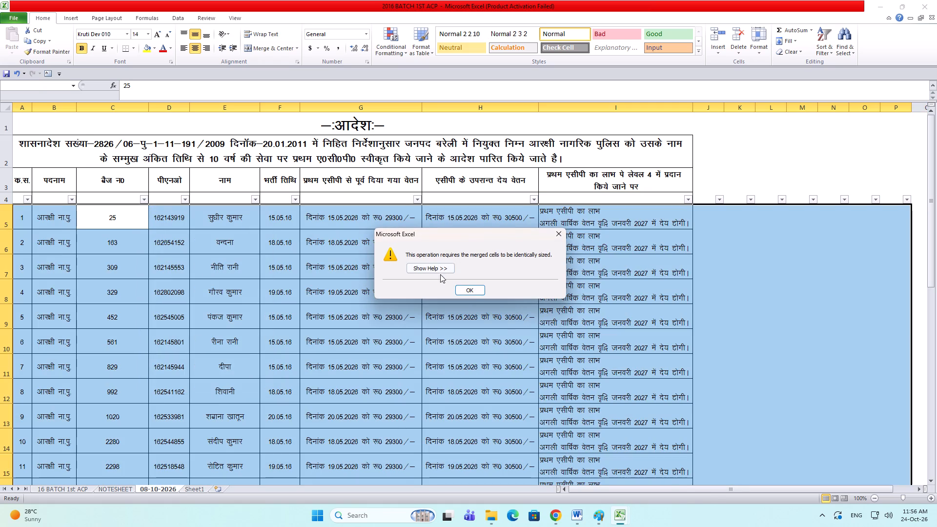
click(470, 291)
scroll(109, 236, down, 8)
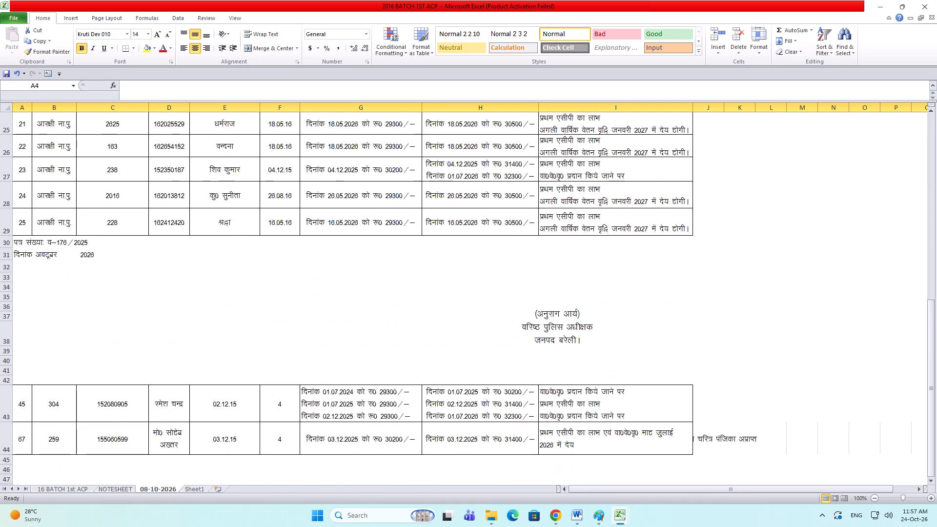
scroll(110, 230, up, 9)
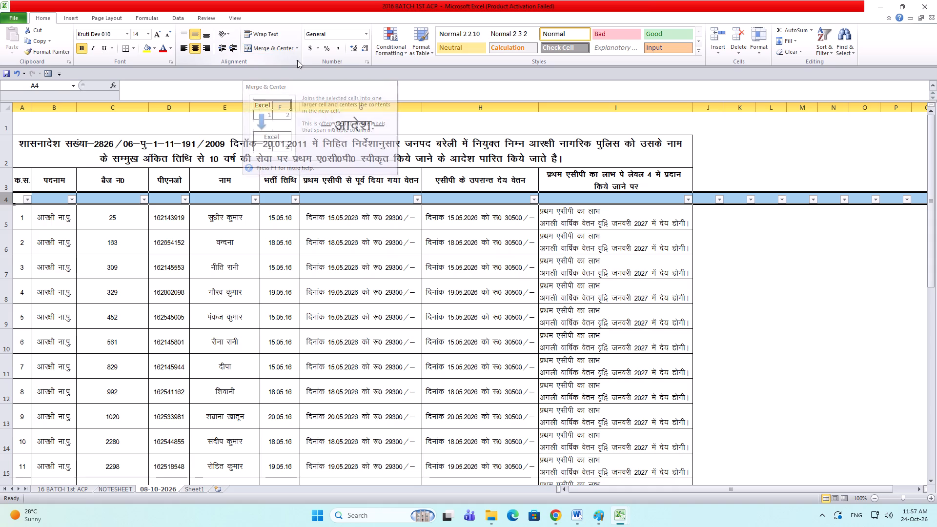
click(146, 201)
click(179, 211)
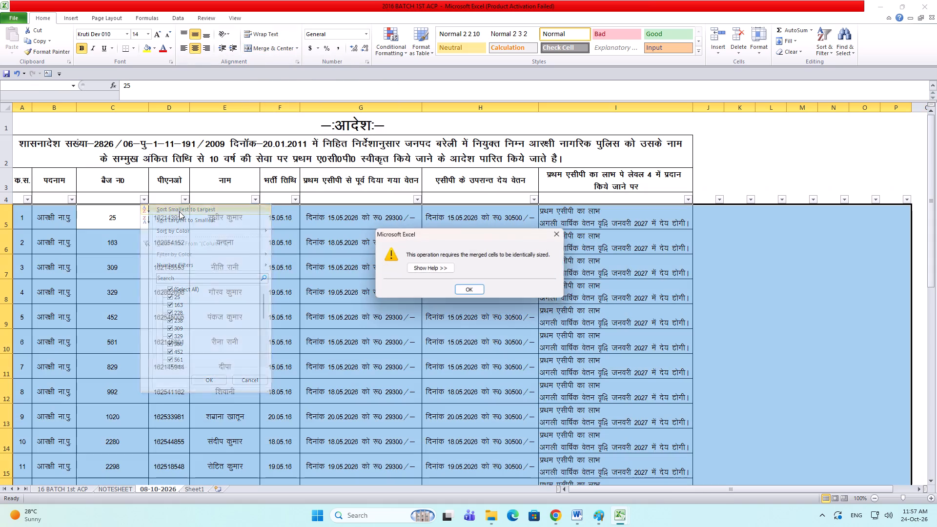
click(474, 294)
Delete the blank filter row 4 below the column headings on the 08-10-2026 sheet and save the workbook.
scroll(271, 282, down, 7)
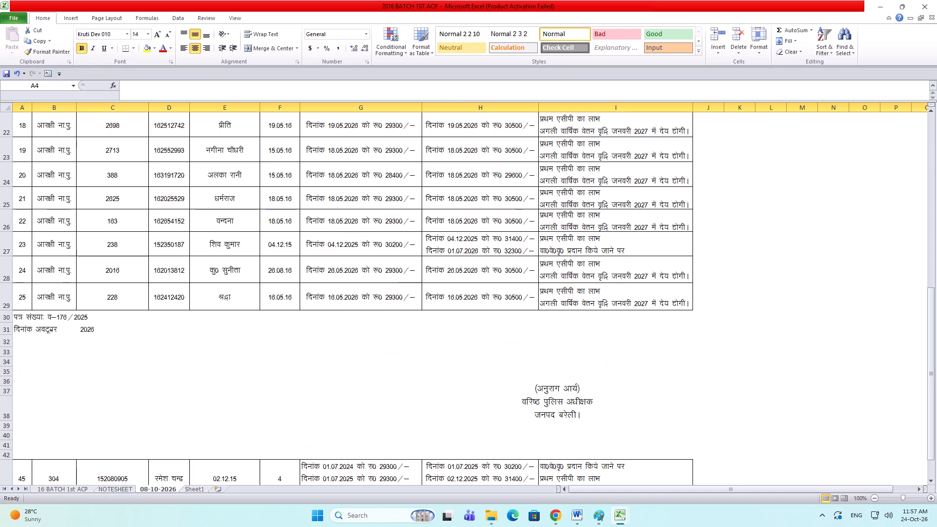
scroll(155, 282, up, 8)
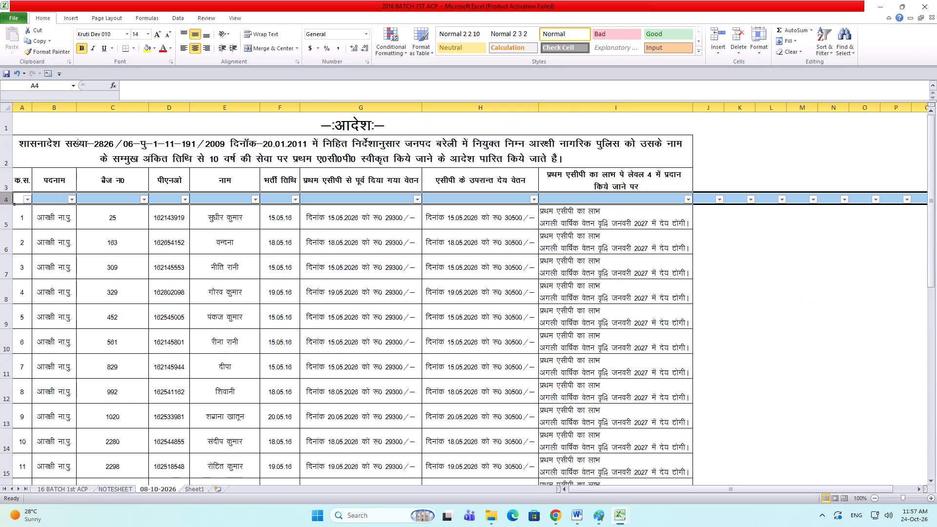
click(118, 237)
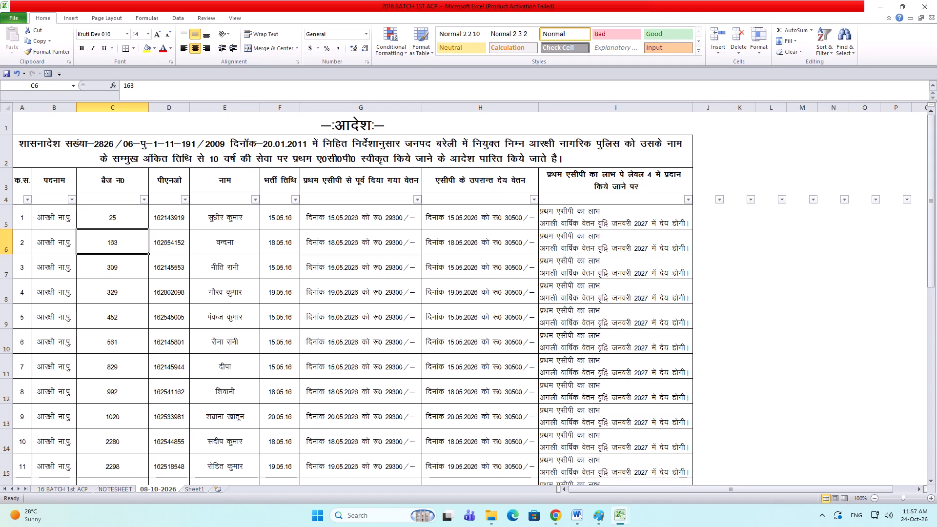
click(1, 201)
key(ctrl+minus)
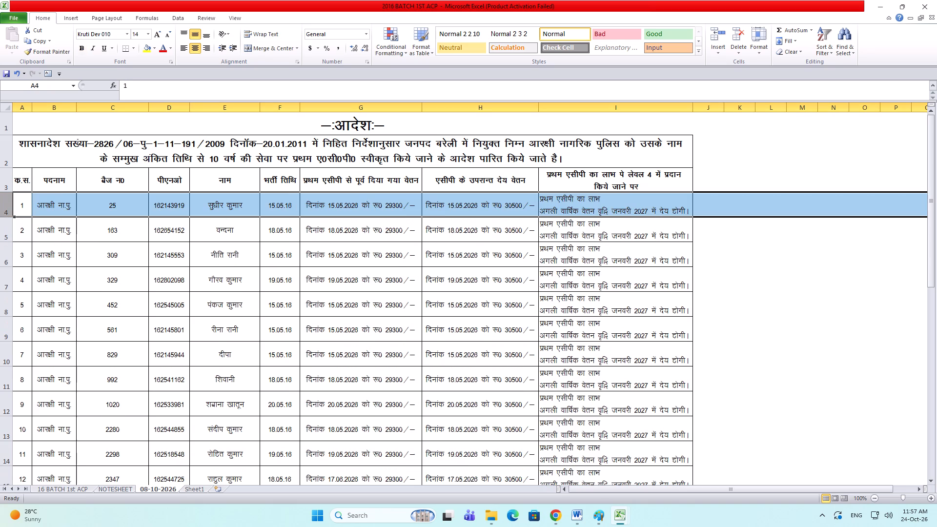
key(ctrl+s)
key(ctrl+s)
key(ctrl+s)
key(ctrl+s)
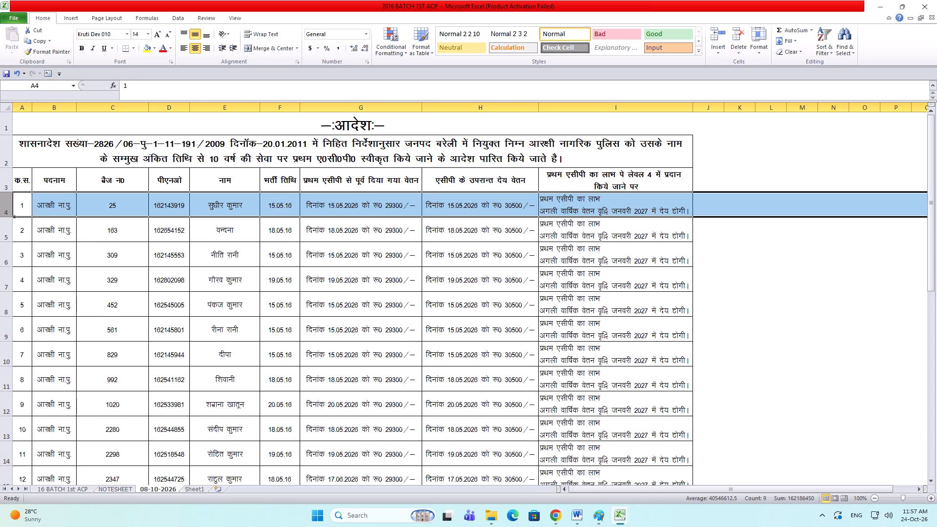
Select the order from its title down to the signature block in row 37 and set it to print only the selection.
drag(339, 122, 367, 520)
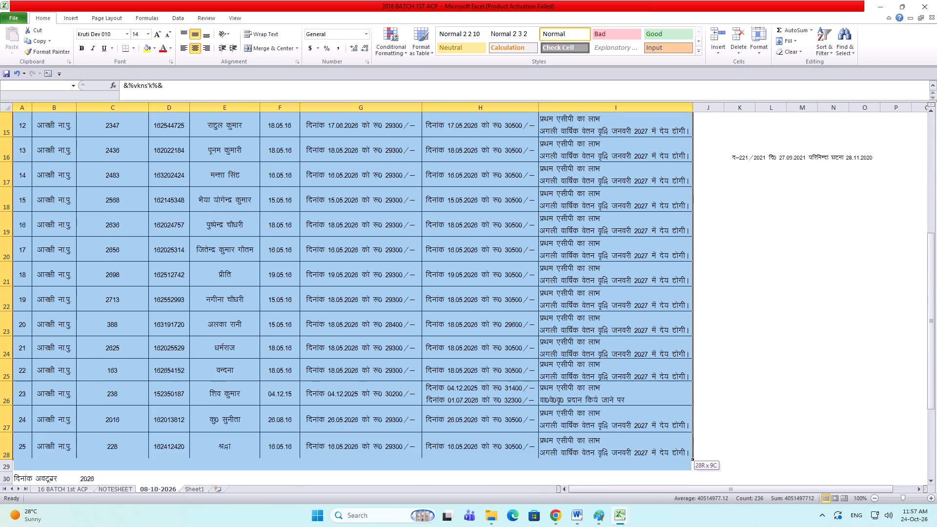
drag(367, 520, 373, 428)
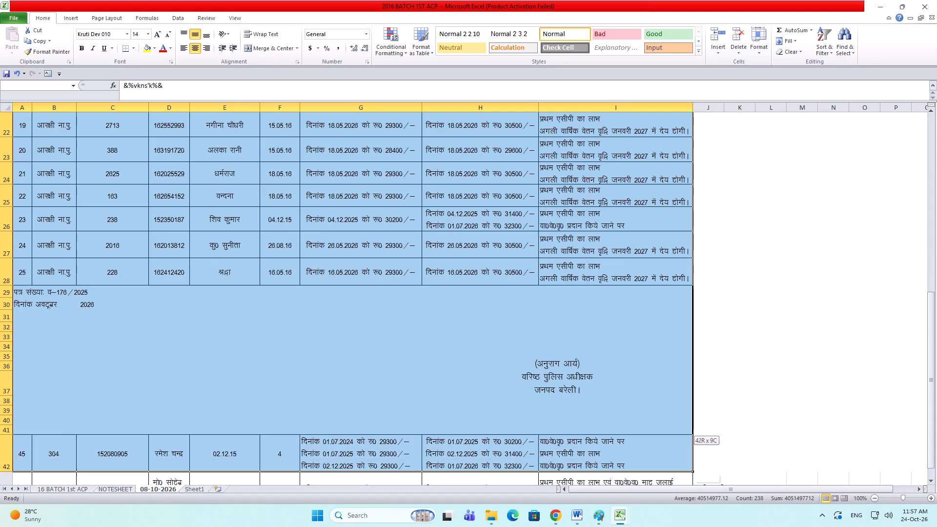
drag(373, 428, 378, 394)
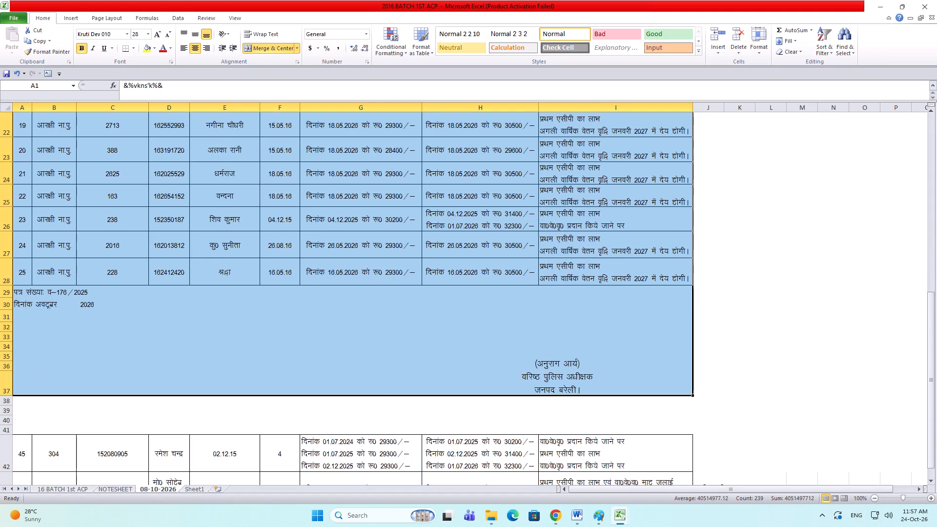
key(ctrl+p)
click(144, 154)
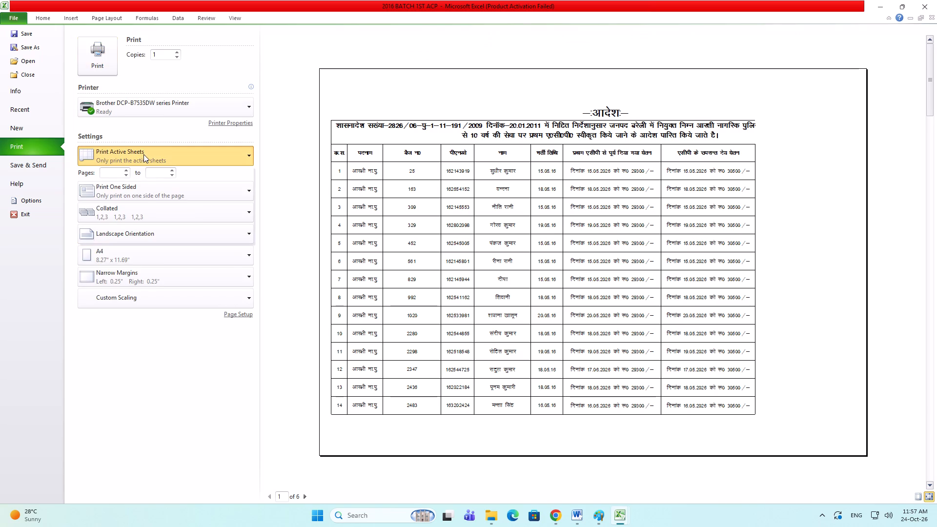
click(145, 218)
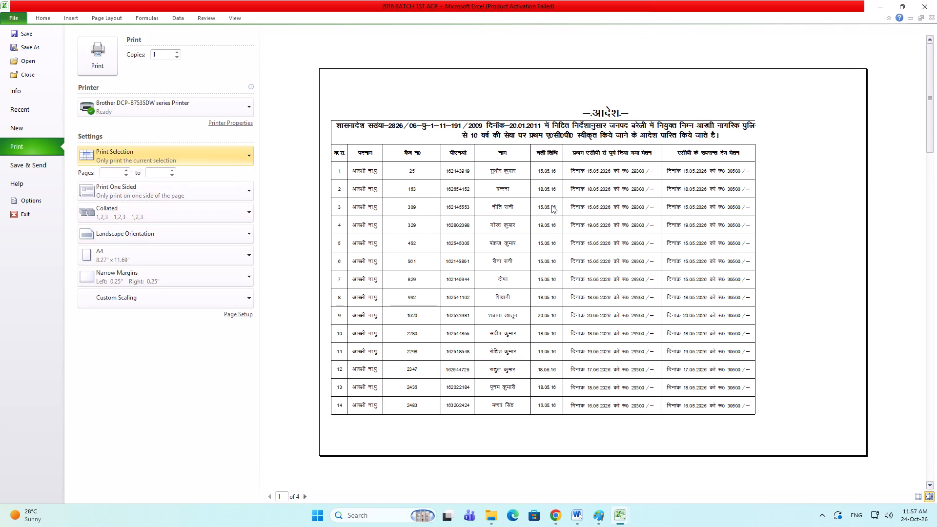
scroll(564, 201, down, 4)
scroll(564, 199, up, 4)
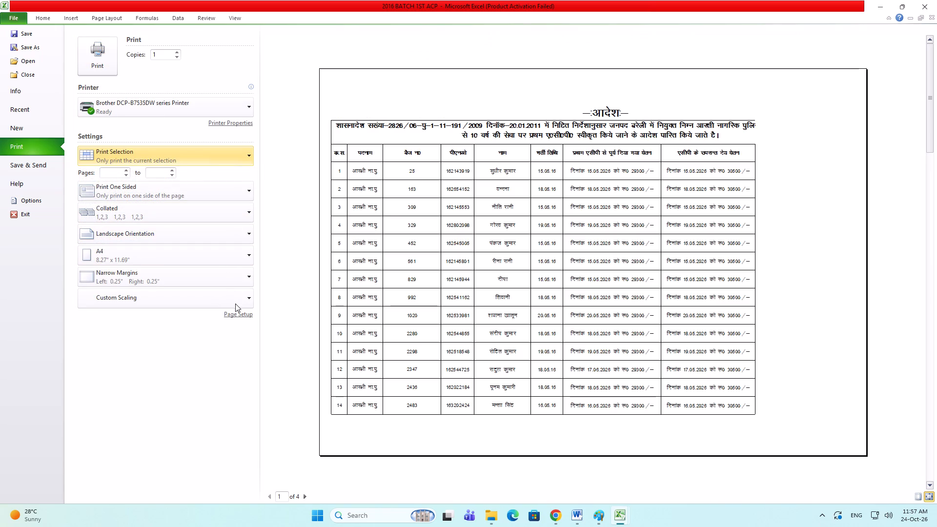
Scale the selection with Fit Sheet on One Page and print one copy on the Brother DCP-B7535DW printer.
click(190, 299)
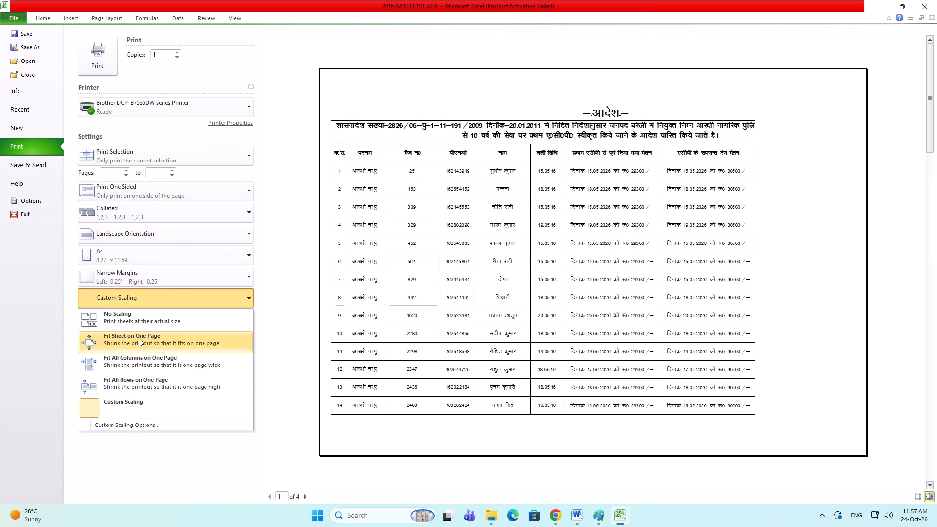
click(139, 338)
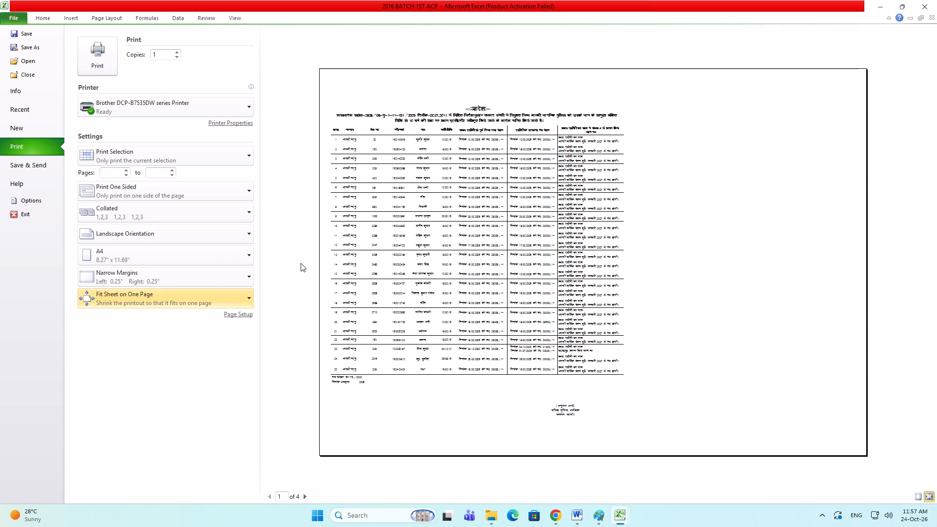
scroll(384, 228, down, 6)
scroll(384, 228, up, 6)
scroll(384, 225, down, 5)
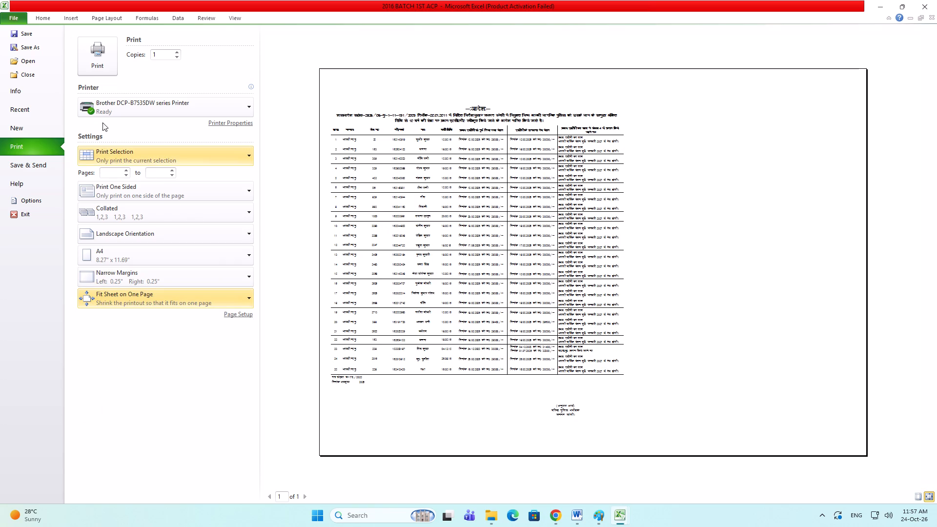
click(93, 53)
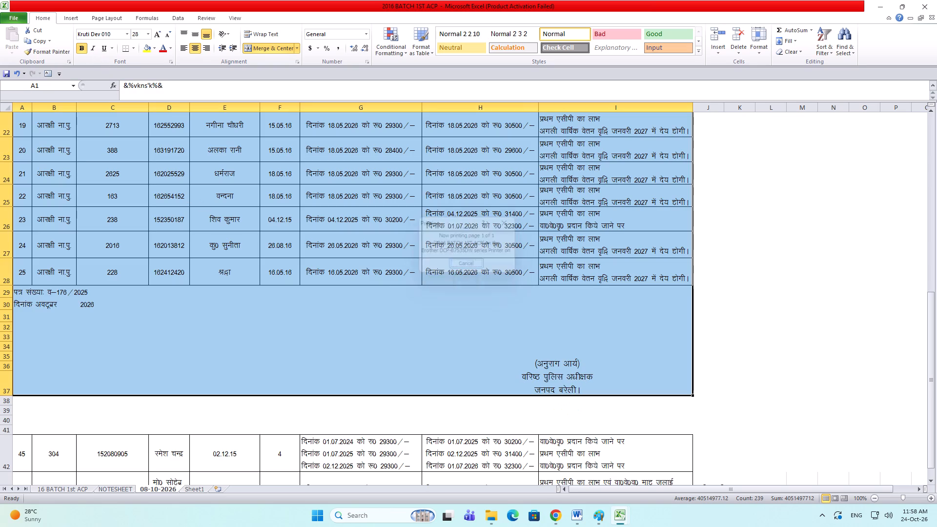
click(762, 356)
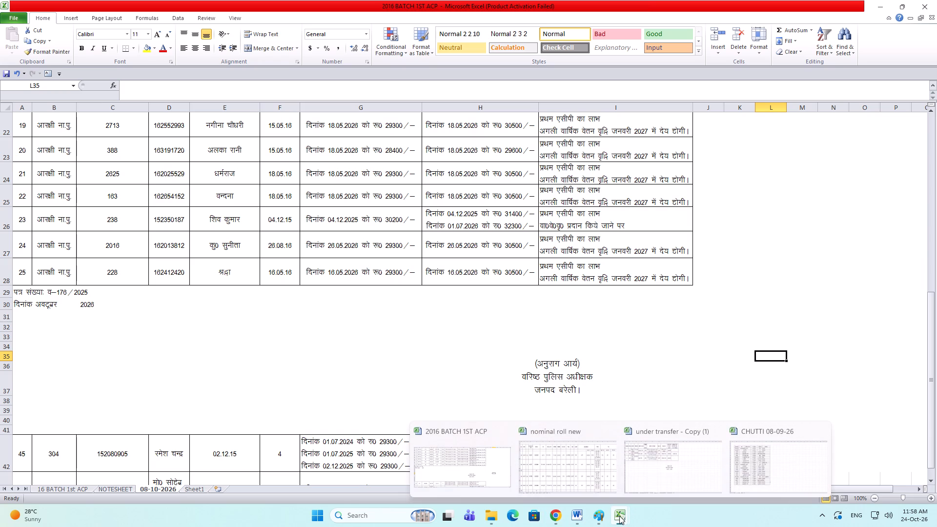
Switch to the under transfer - Copy (1) workbook and look through the transfer lists on its Praroop 1 & 2 sheet.
click(659, 468)
scroll(655, 417, up, 10)
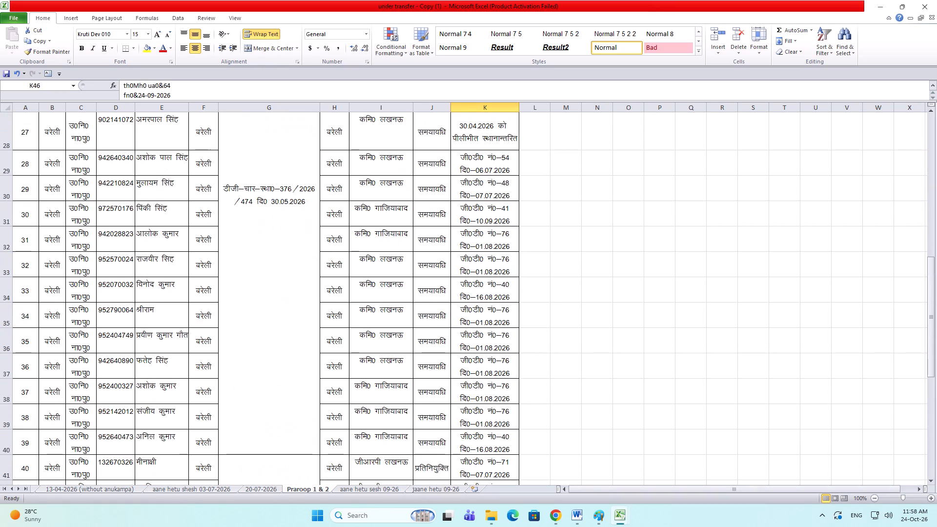
scroll(612, 379, up, 19)
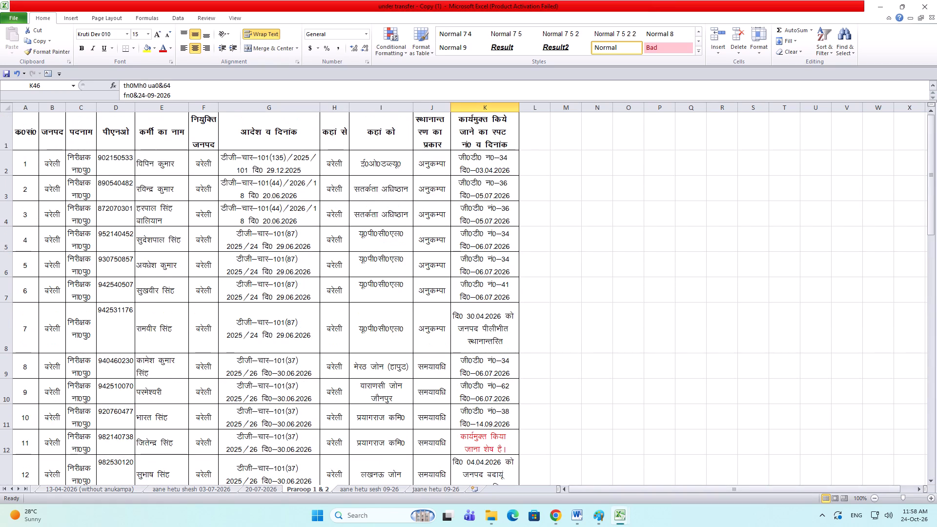
scroll(410, 336, down, 11)
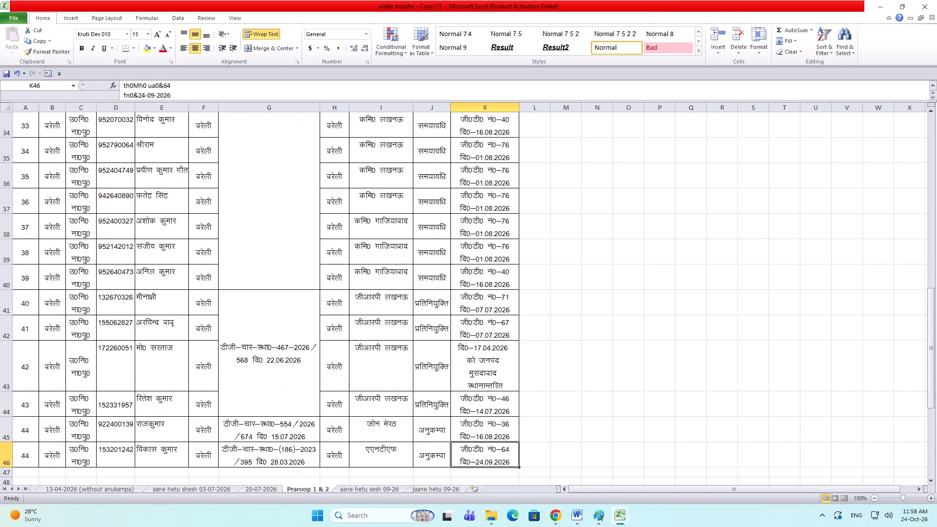
scroll(409, 332, down, 5)
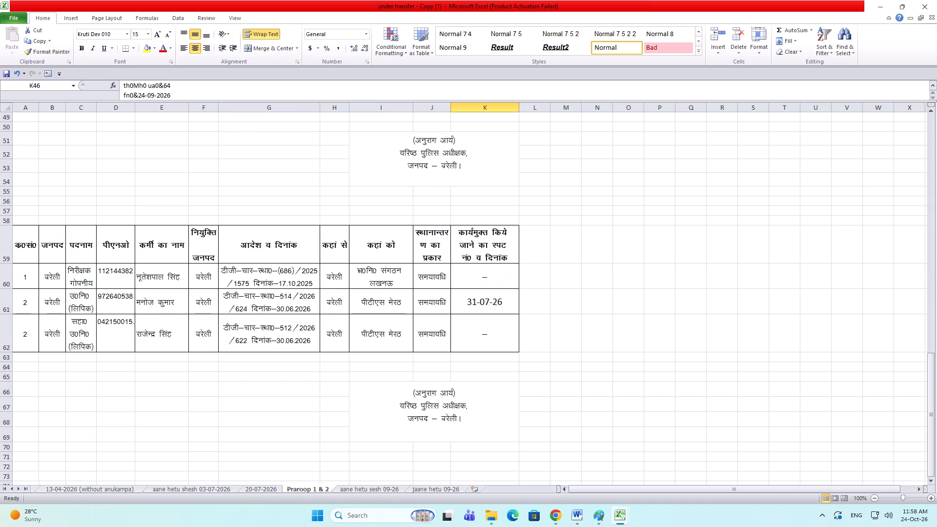
Switch back to the 2016 BATCH 1ST ACP workbook.
key(alt+Tab)
key(alt+Tab)
key(alt+Tab)
key(alt+Tab)
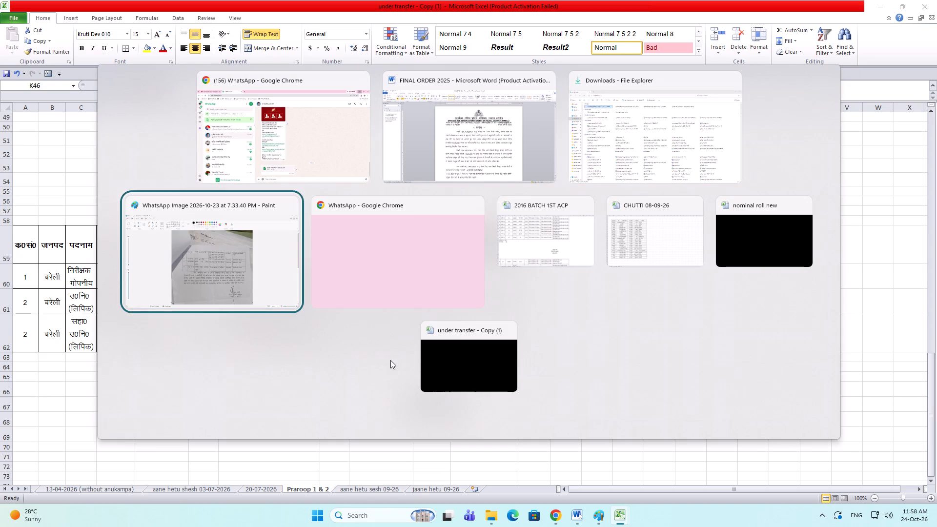
key(alt+Tab)
key(alt+Tab)
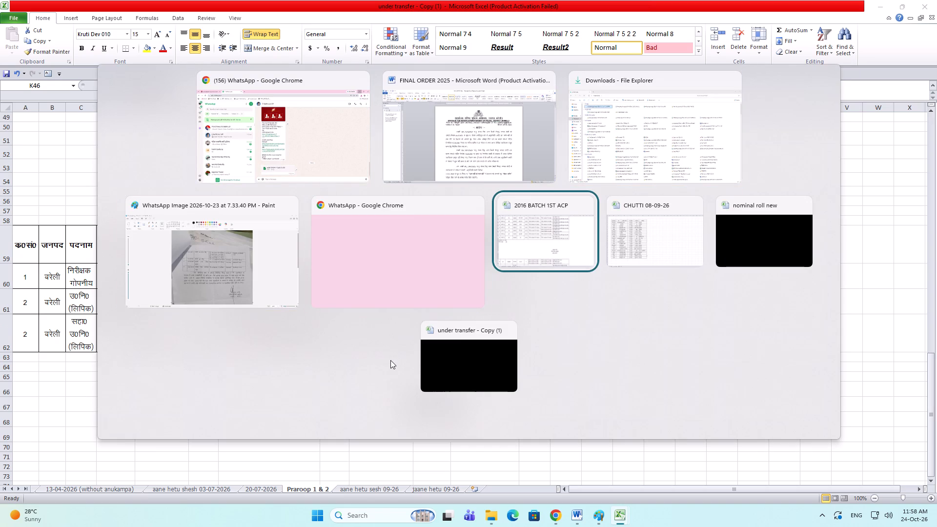
key(alt+Tab)
key(alt+Tab)
key(alt+Tab)
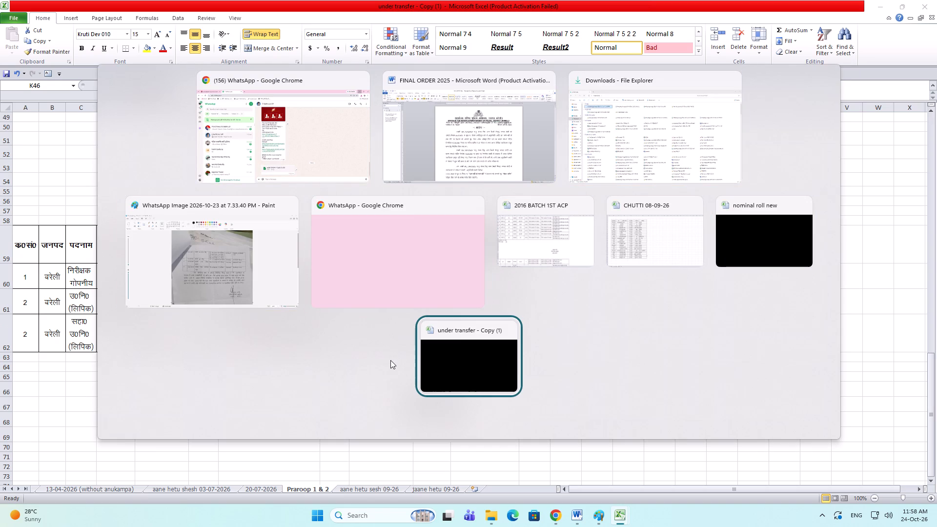
key(alt+Tab)
key(alt+Tab)
key(alt+Tab)
key(alt+Tab)
key(alt+Tab)
key(alt+Tab)
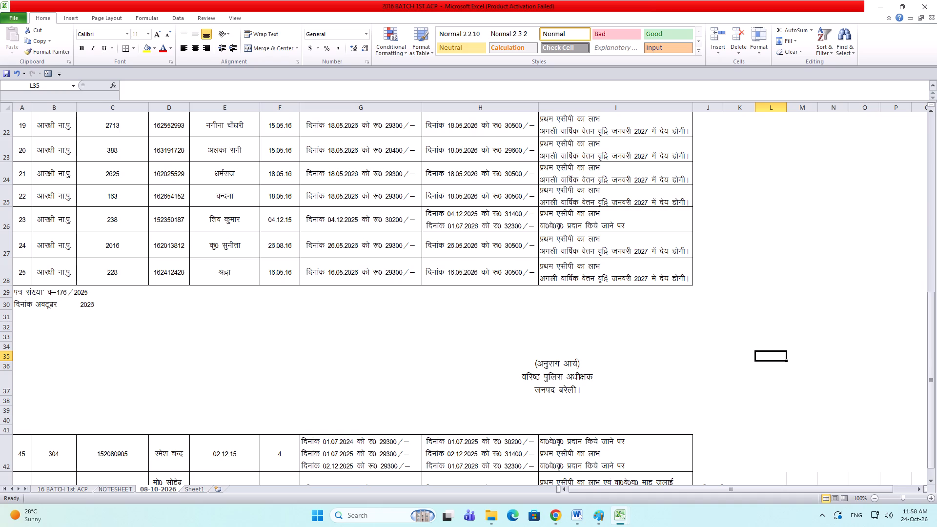
Select the order again from its title down to the signature block and open its print preview.
scroll(153, 263, up, 11)
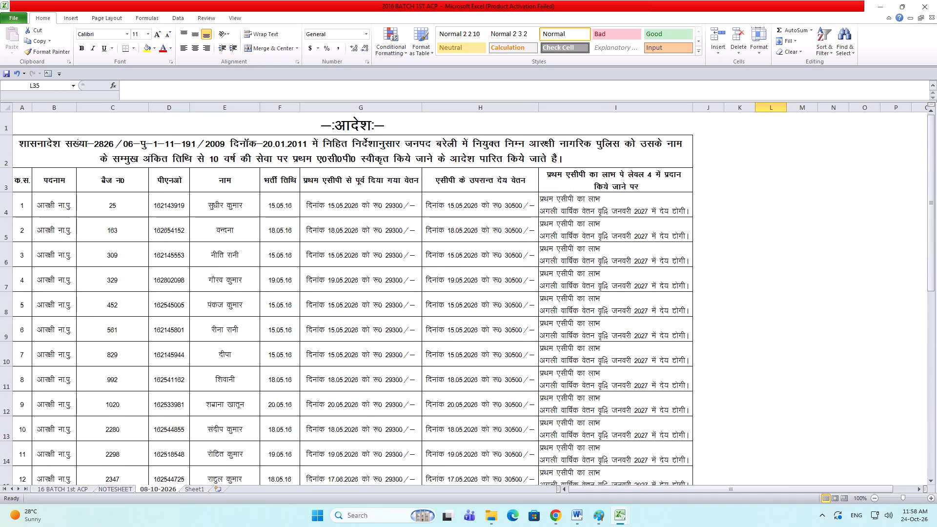
drag(340, 124, 369, 526)
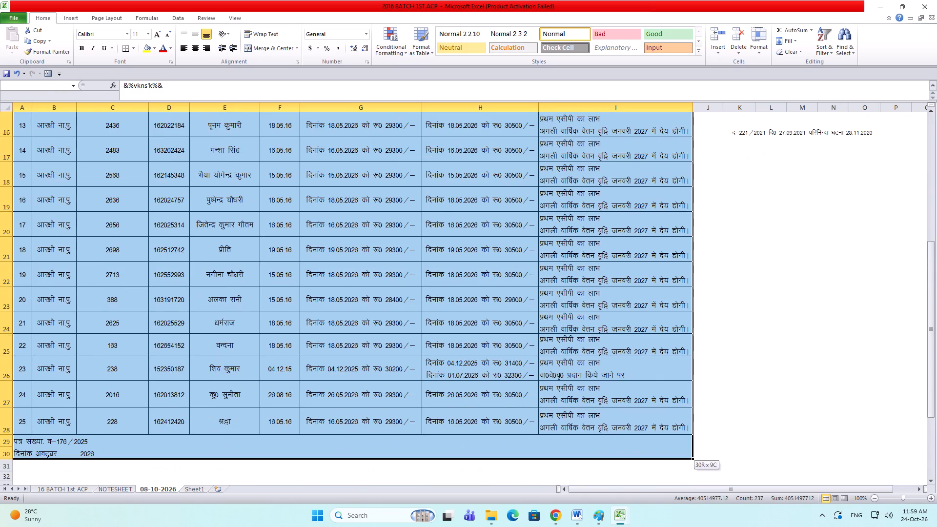
drag(369, 526, 380, 396)
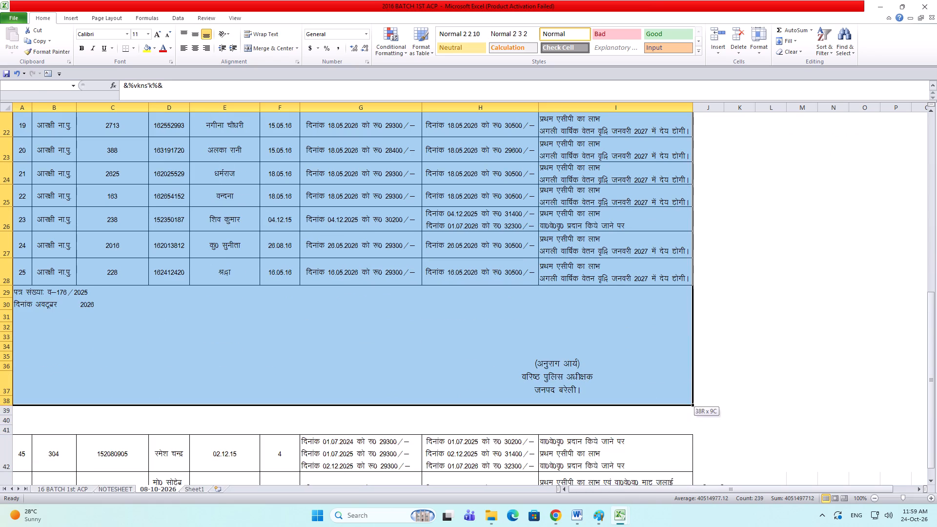
drag(380, 396, 381, 392)
key(ctrl+p)
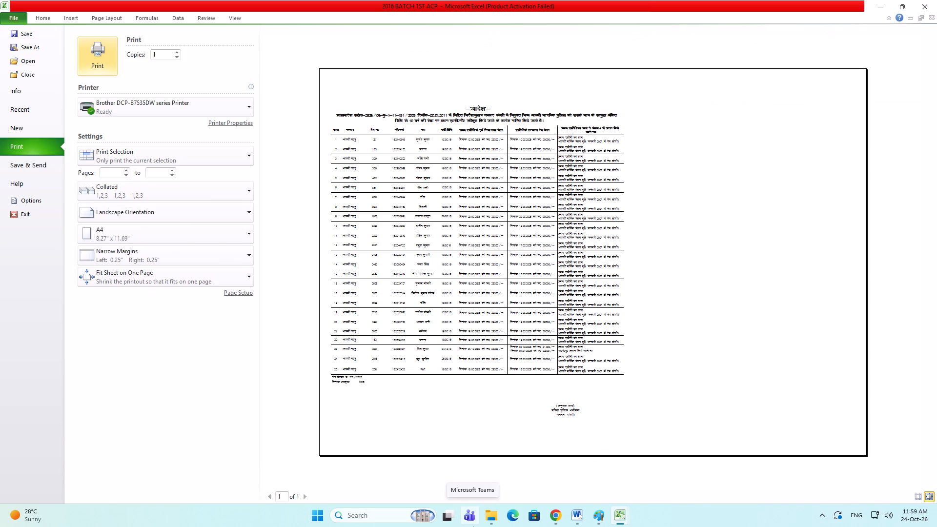
Replace the one-page fit with no scaling and adjust the print scale to 110% of normal size.
click(111, 298)
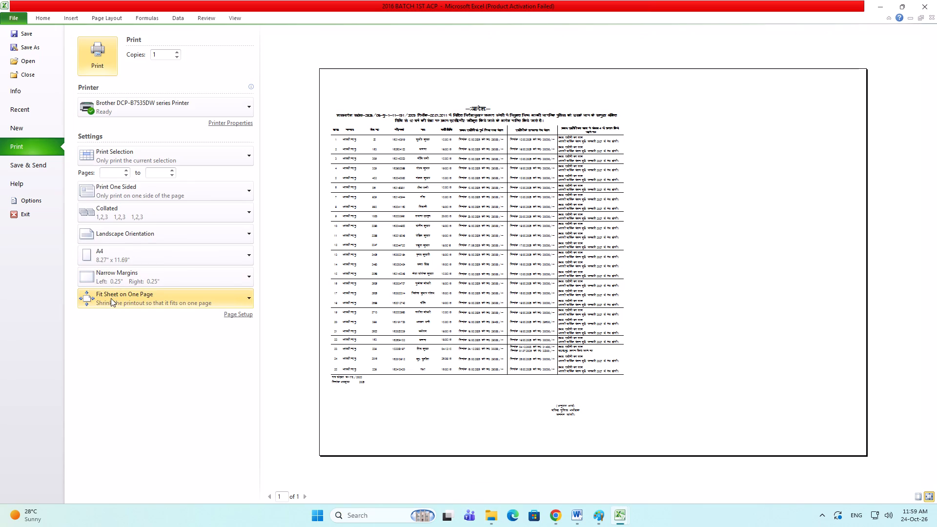
click(117, 316)
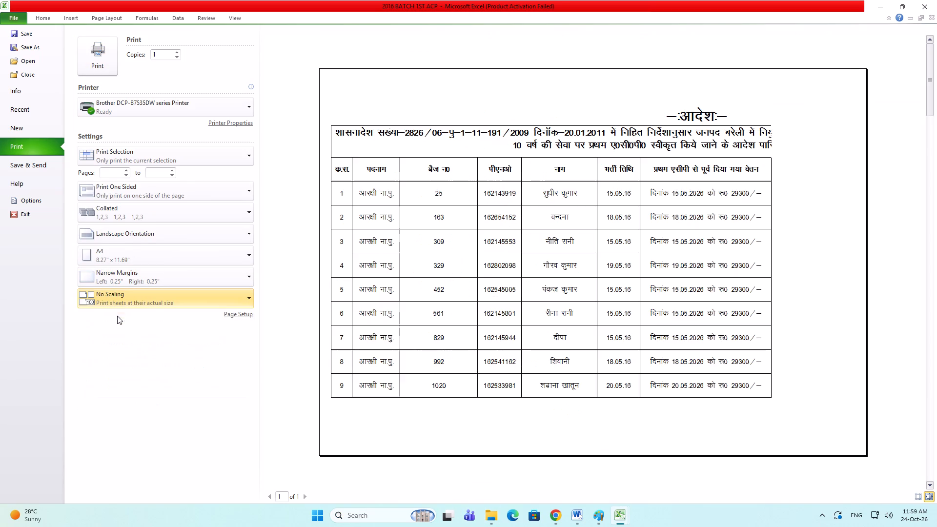
click(238, 319)
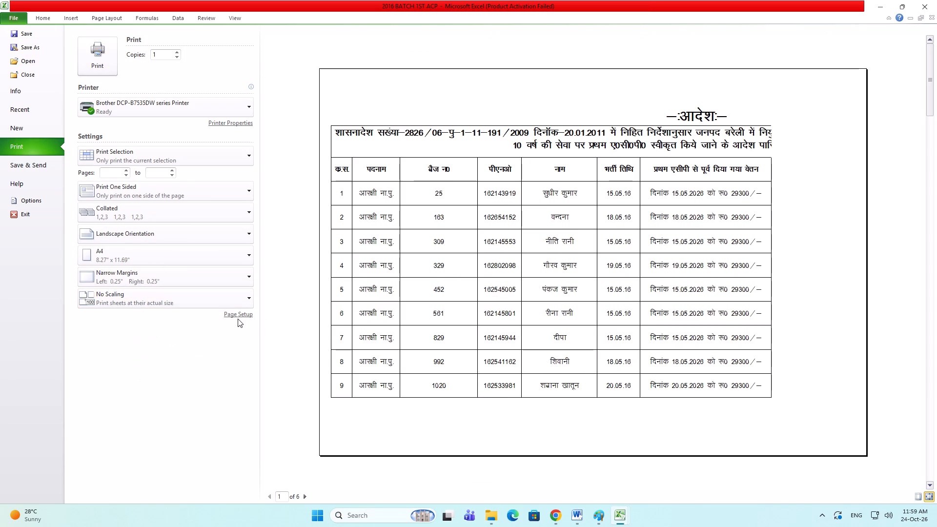
click(238, 316)
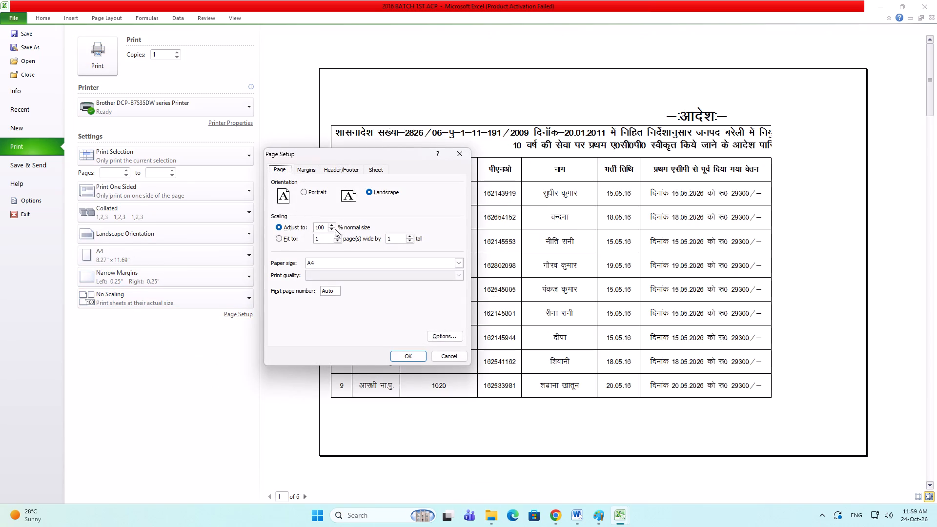
click(331, 227)
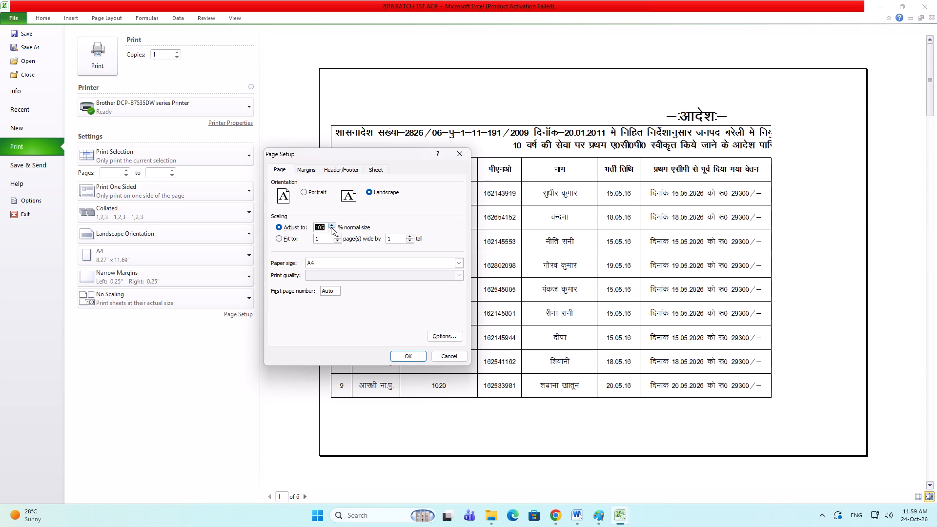
click(331, 227)
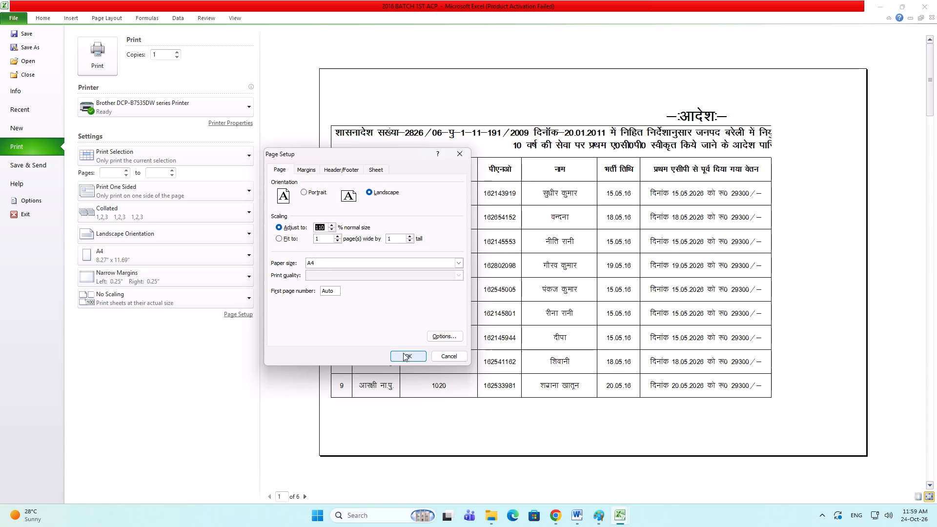
click(404, 354)
scroll(484, 312, down, 1)
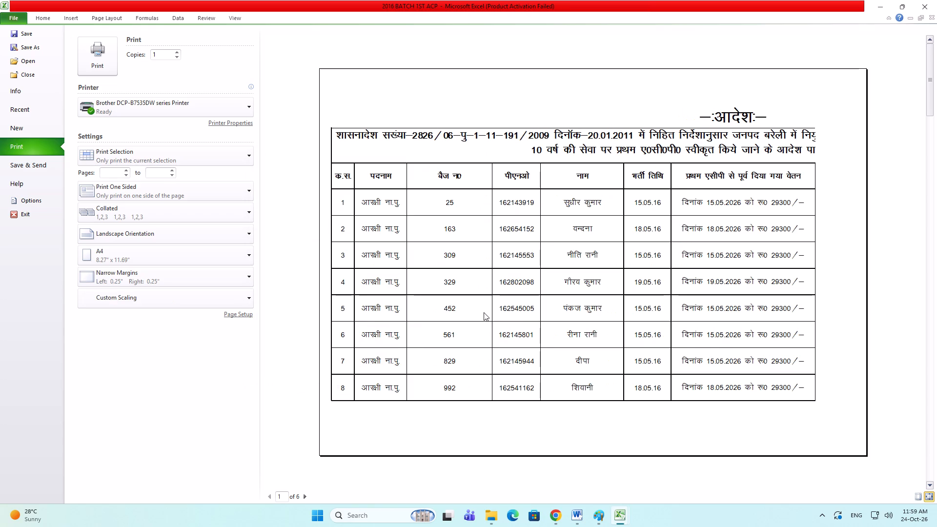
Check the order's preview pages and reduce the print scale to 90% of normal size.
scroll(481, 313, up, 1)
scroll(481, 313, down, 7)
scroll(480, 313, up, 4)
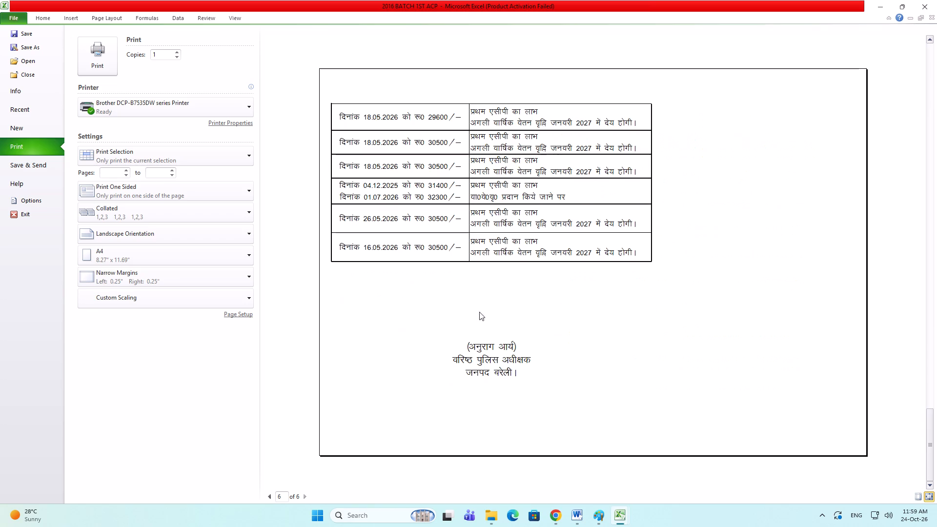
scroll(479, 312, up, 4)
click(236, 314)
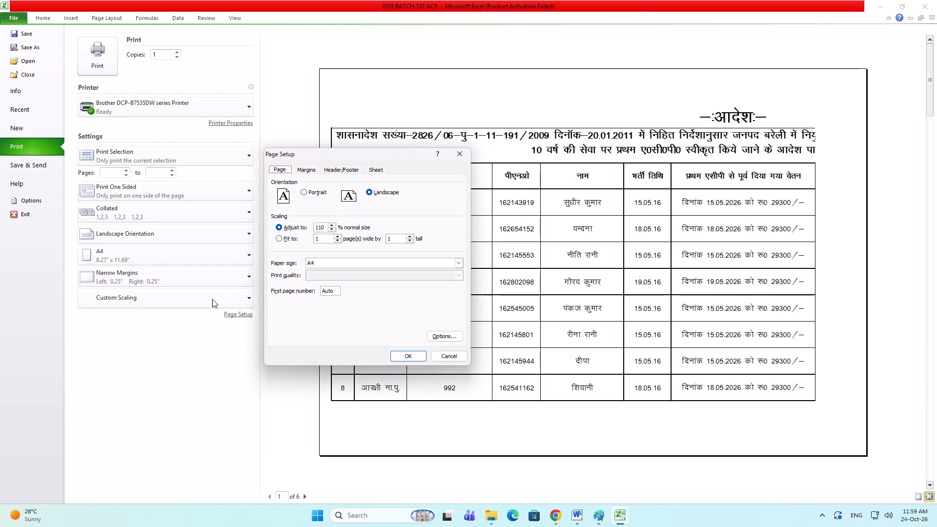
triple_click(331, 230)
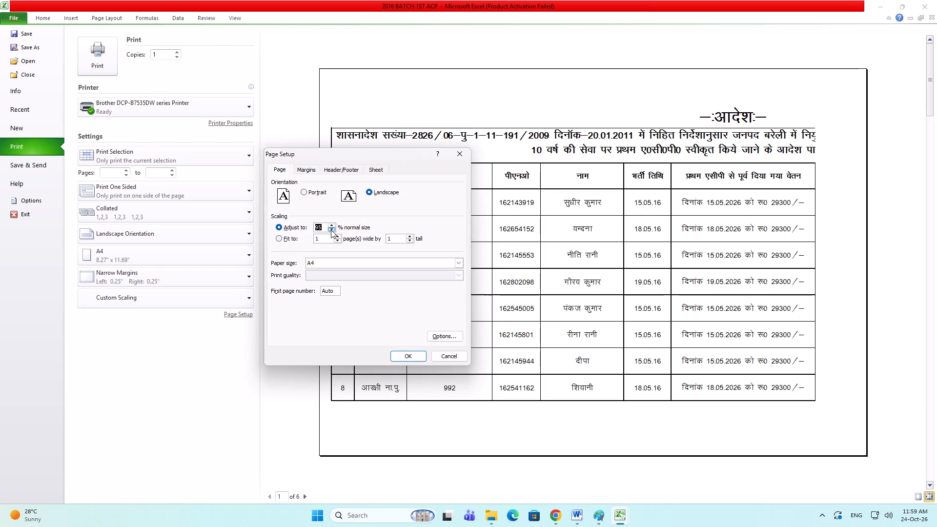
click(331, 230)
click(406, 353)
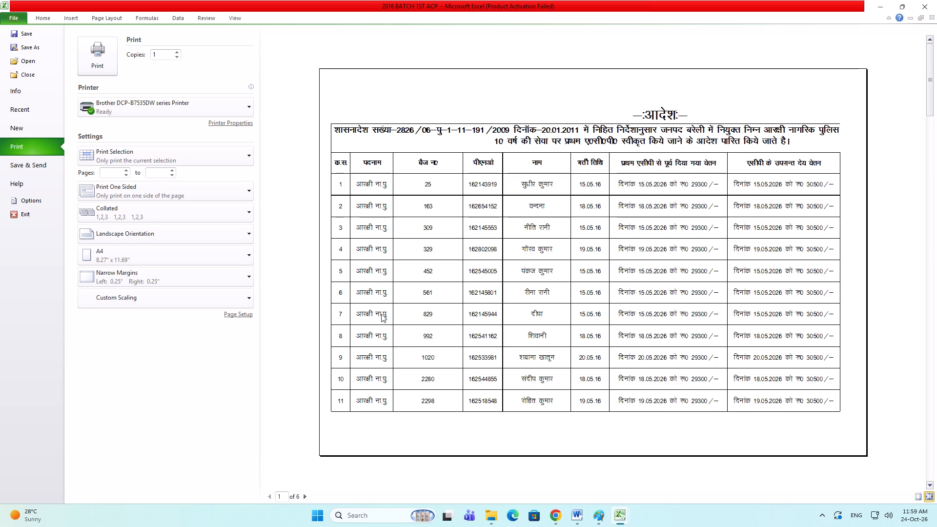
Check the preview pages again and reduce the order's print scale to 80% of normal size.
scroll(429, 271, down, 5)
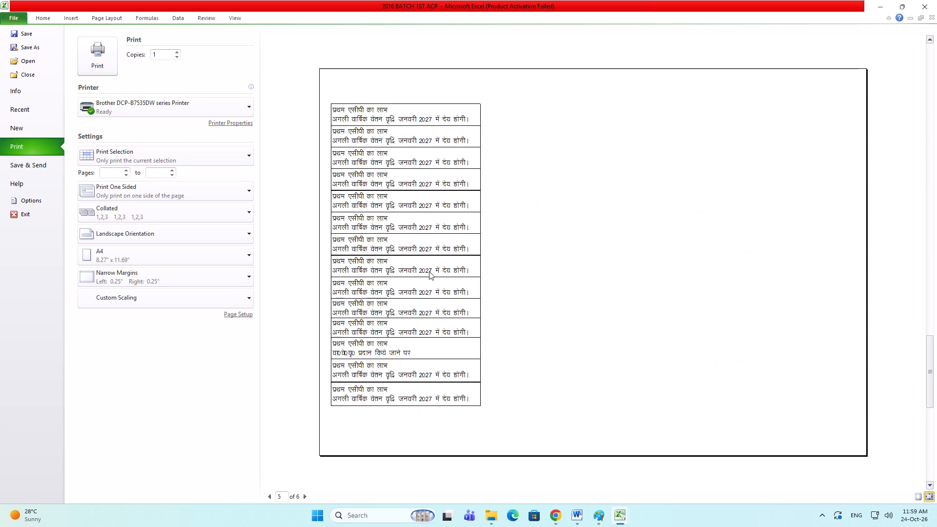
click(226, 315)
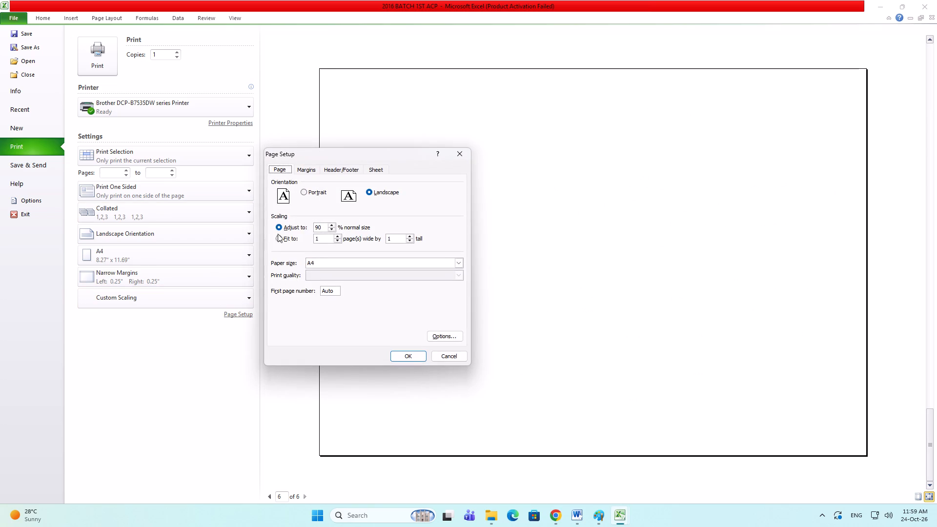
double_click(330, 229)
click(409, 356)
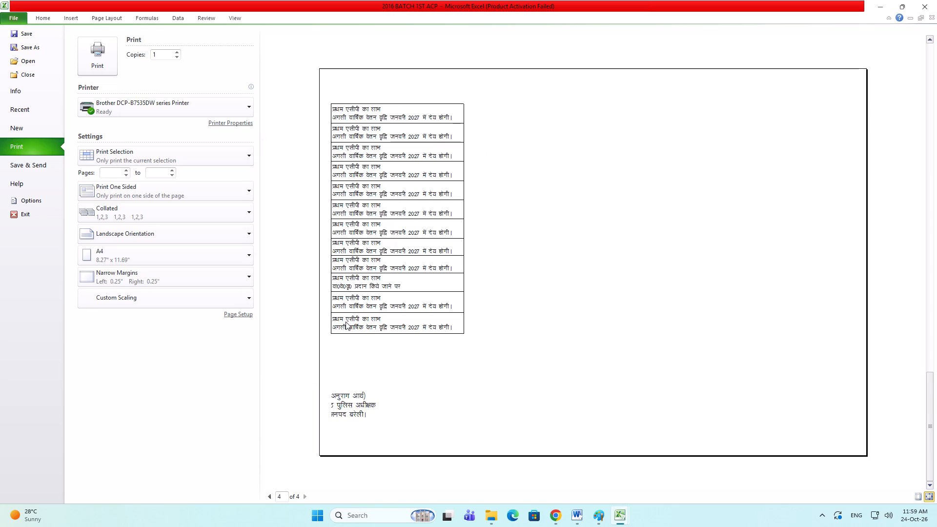
Check the last preview page with the signature block and reduce the print scale to 75% of normal size.
scroll(273, 315, down, 6)
scroll(265, 310, up, 13)
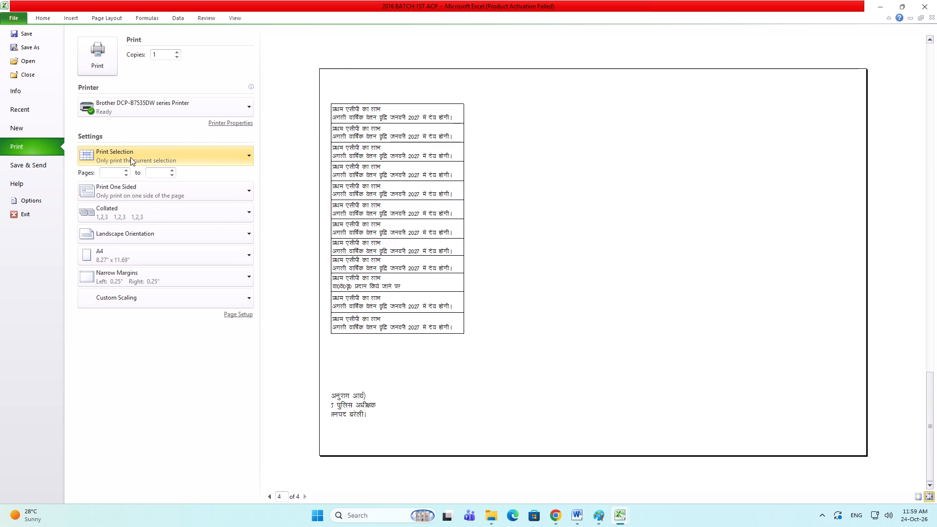
click(129, 153)
click(129, 152)
click(243, 318)
click(243, 315)
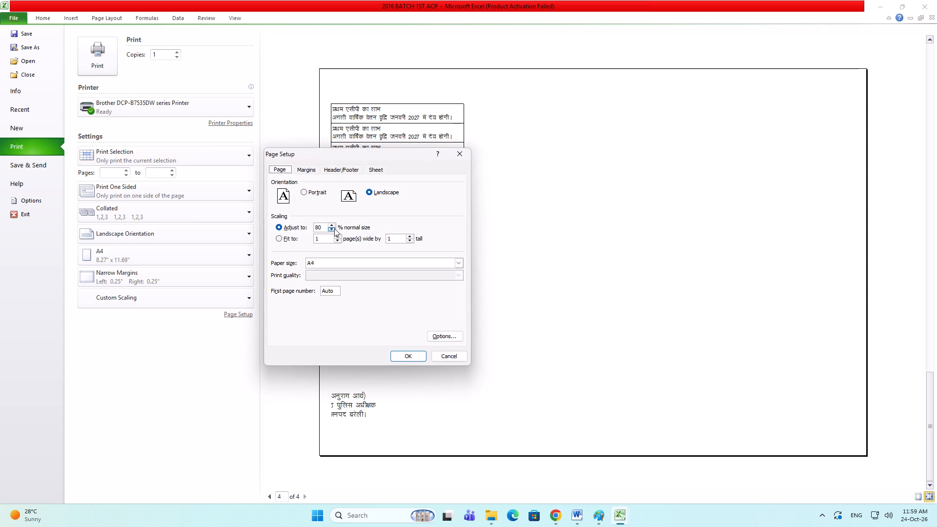
click(333, 229)
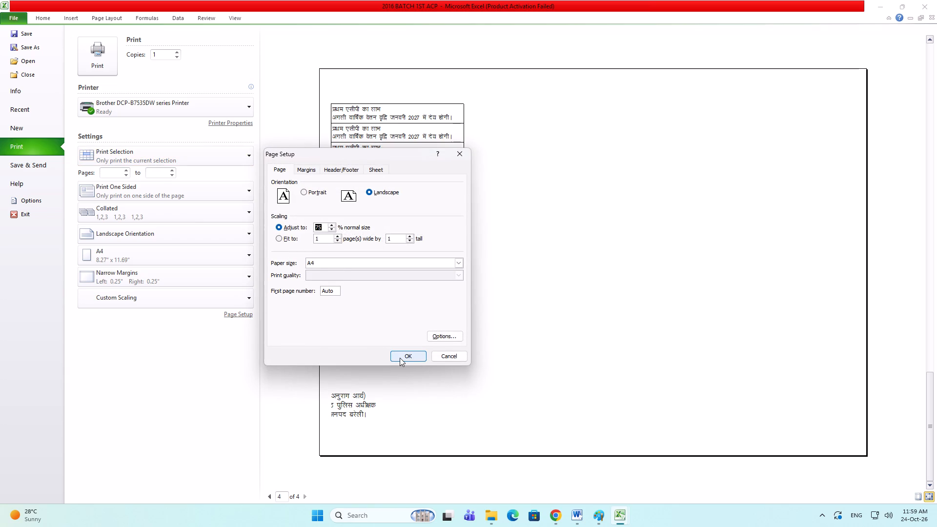
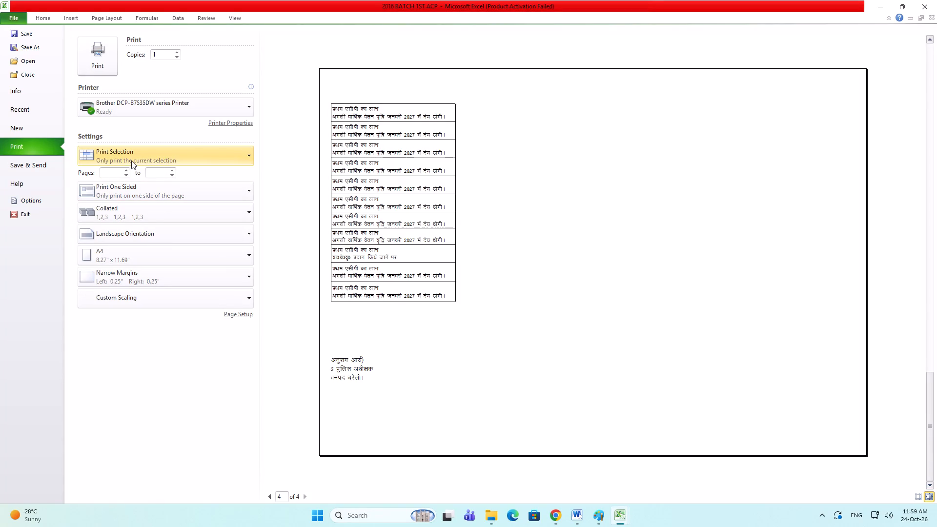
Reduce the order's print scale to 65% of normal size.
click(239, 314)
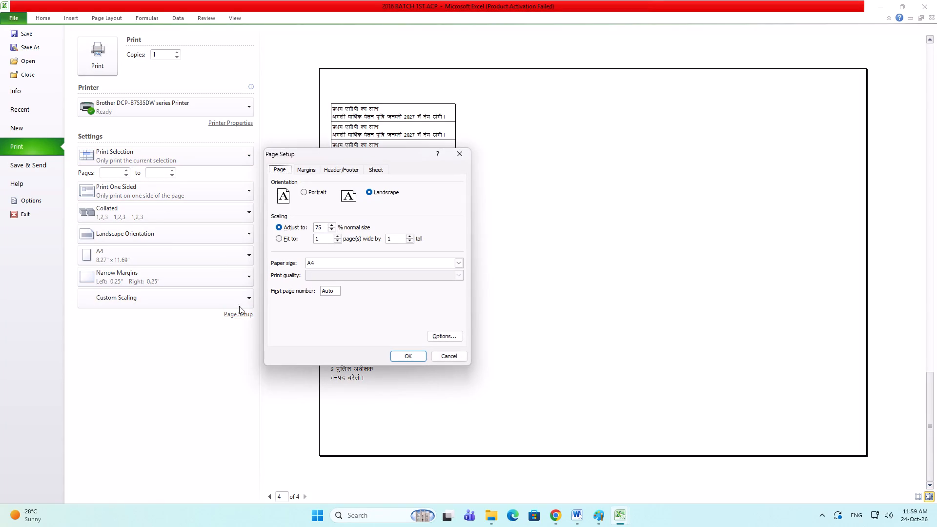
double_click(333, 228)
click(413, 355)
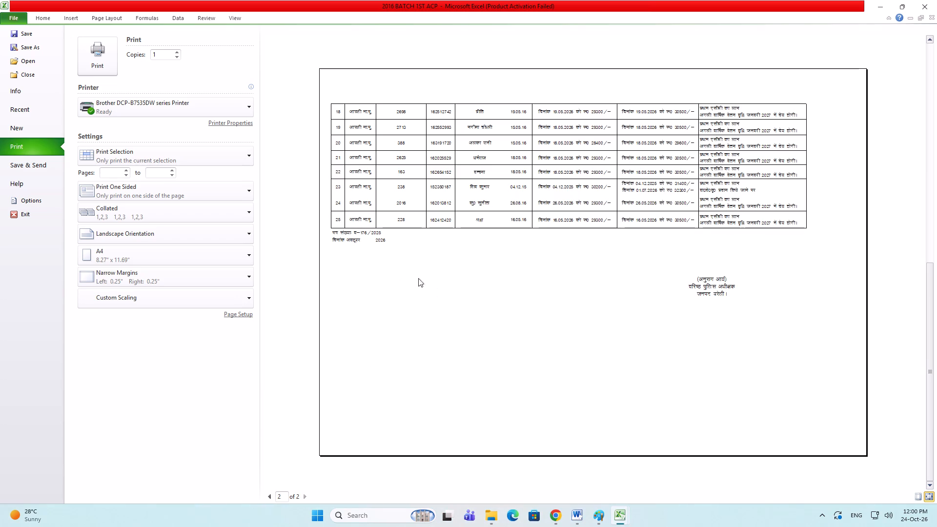
Set the order's print scale to 70% of normal size.
click(245, 312)
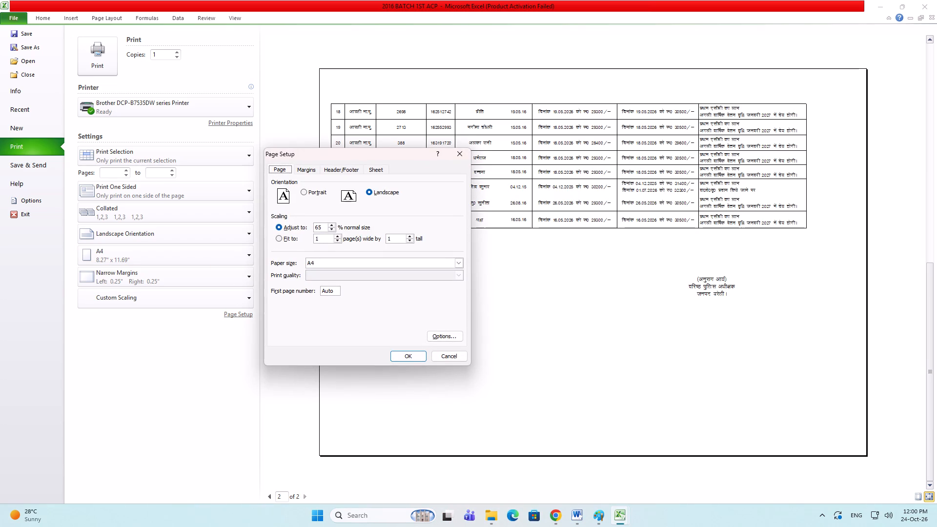
click(328, 225)
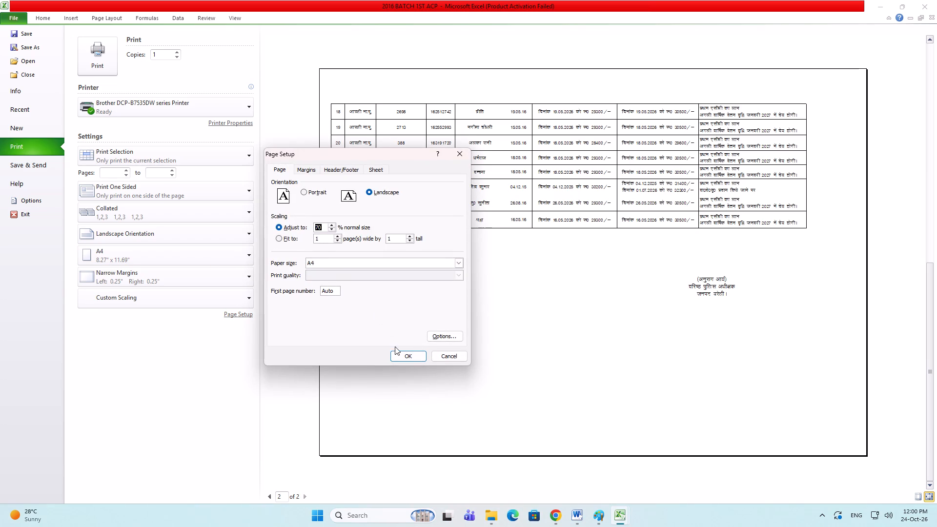
click(395, 351)
Check both preview pages of the order, from the title to the signature block, and print the selection.
scroll(352, 291, up, 5)
scroll(356, 285, down, 3)
scroll(356, 285, up, 3)
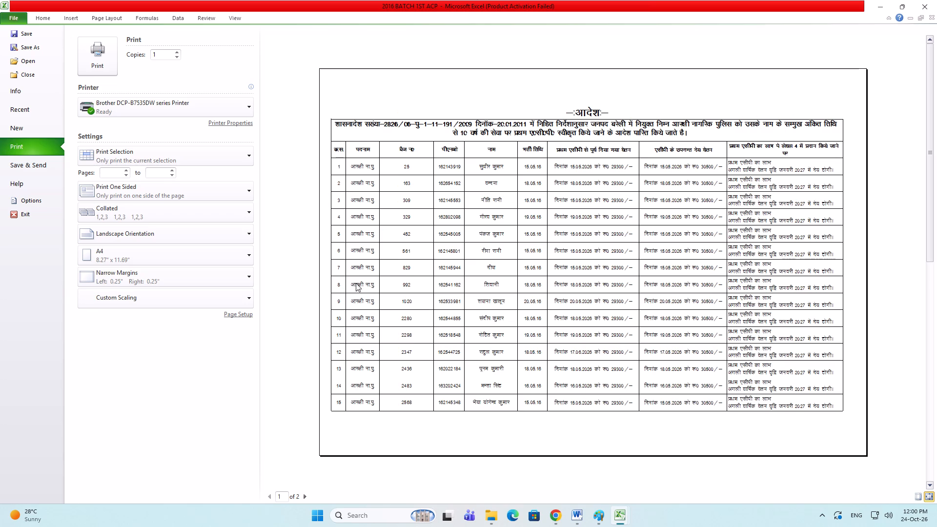
scroll(356, 283, up, 1)
scroll(356, 276, down, 6)
scroll(356, 276, up, 6)
scroll(348, 252, down, 7)
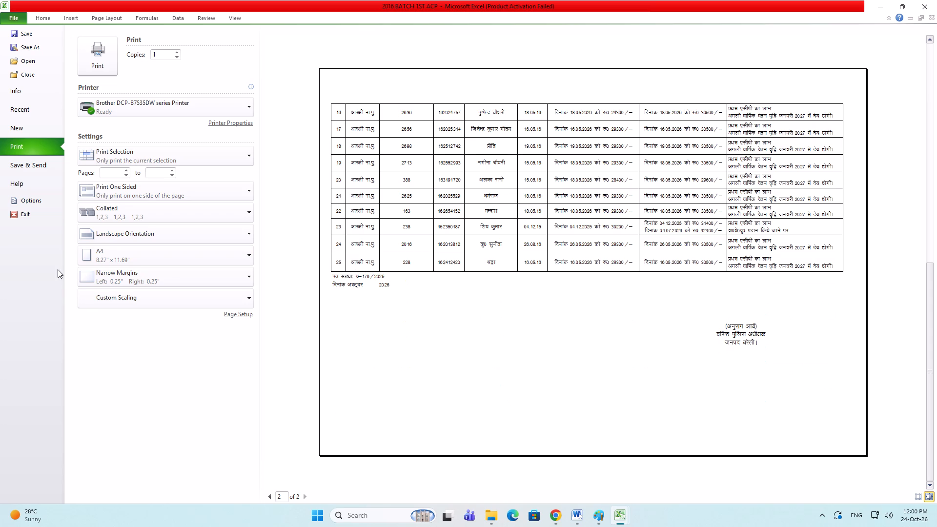
scroll(111, 148, up, 4)
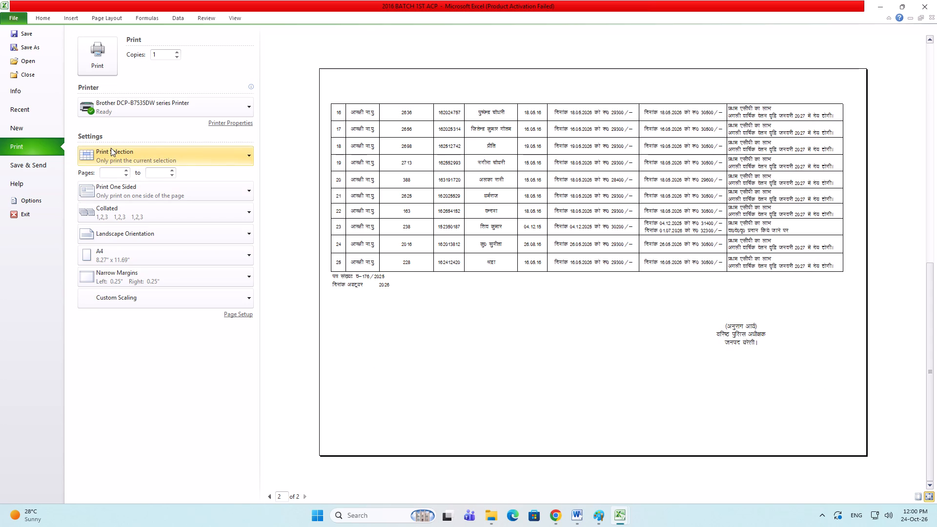
click(97, 53)
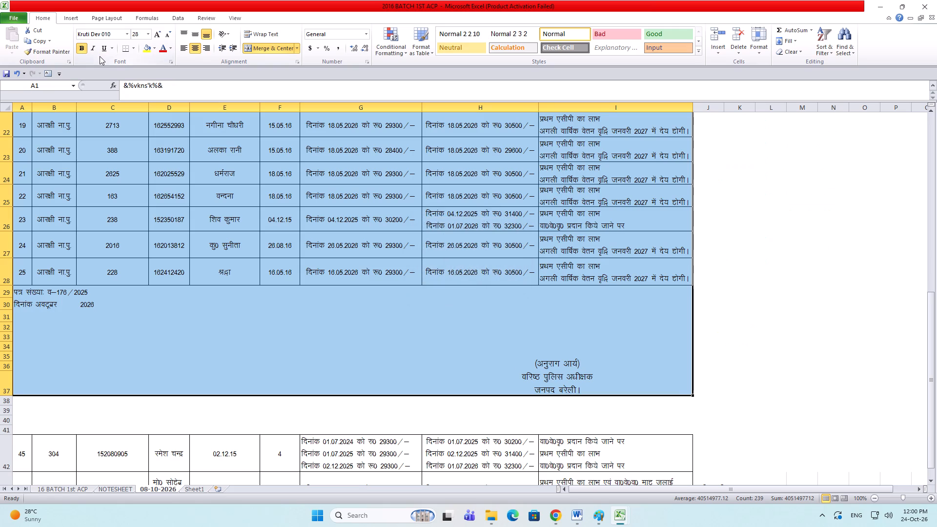
Save the workbook.
key(ctrl+s)
key(ctrl+s)
key(ctrl+s)
key(ctrl+s)
Examine the list on Sheet1 from its heading down to the signature and approval blocks.
click(196, 487)
scroll(187, 435, up, 10)
scroll(188, 385, down, 5)
scroll(188, 385, up, 12)
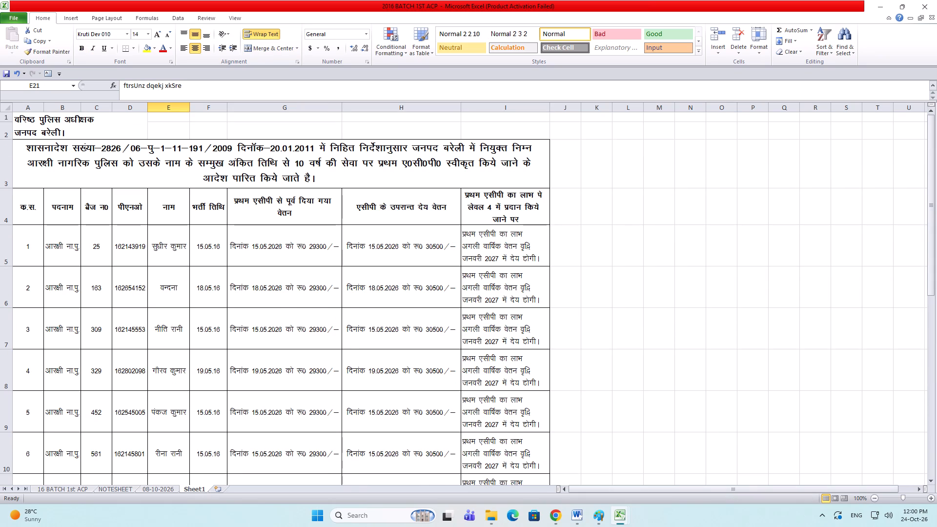
scroll(156, 392, down, 8)
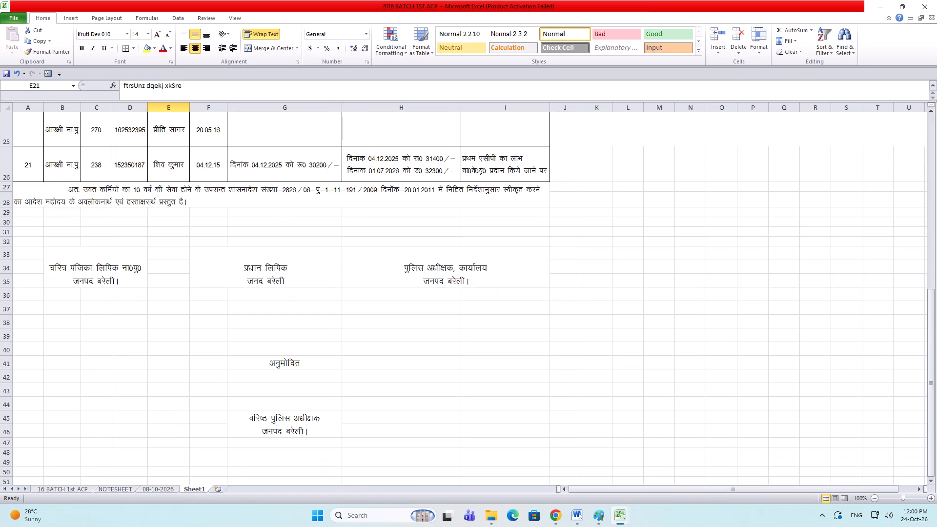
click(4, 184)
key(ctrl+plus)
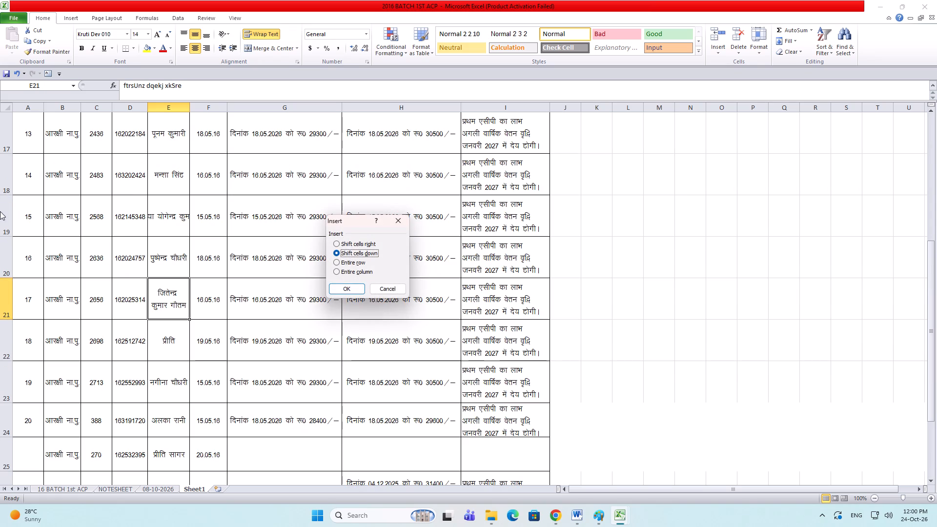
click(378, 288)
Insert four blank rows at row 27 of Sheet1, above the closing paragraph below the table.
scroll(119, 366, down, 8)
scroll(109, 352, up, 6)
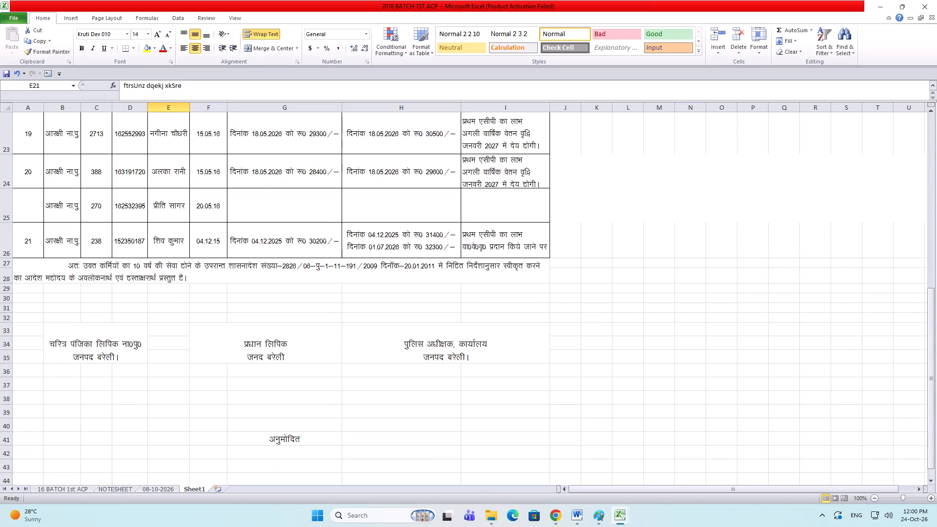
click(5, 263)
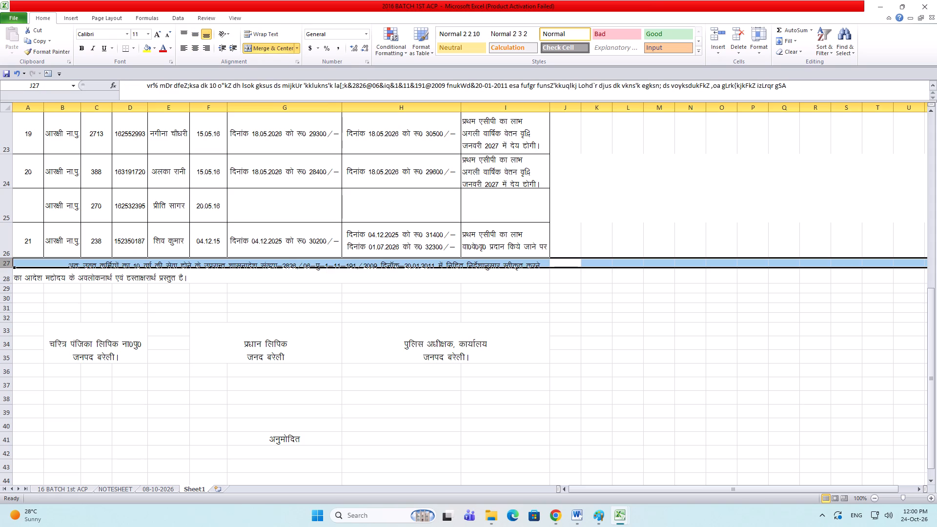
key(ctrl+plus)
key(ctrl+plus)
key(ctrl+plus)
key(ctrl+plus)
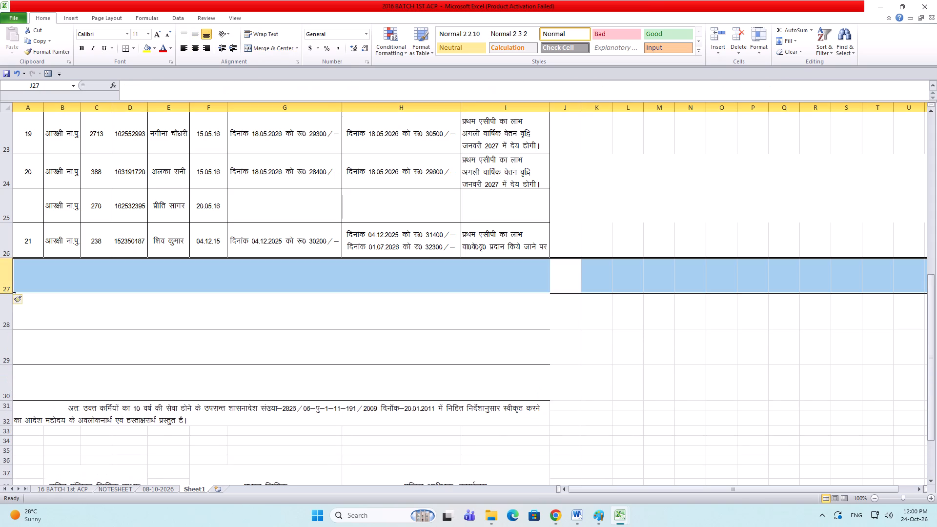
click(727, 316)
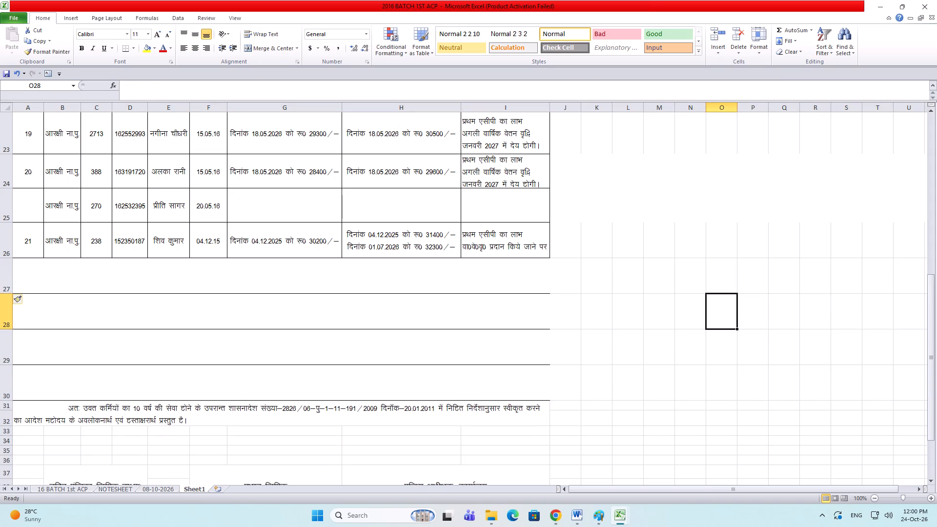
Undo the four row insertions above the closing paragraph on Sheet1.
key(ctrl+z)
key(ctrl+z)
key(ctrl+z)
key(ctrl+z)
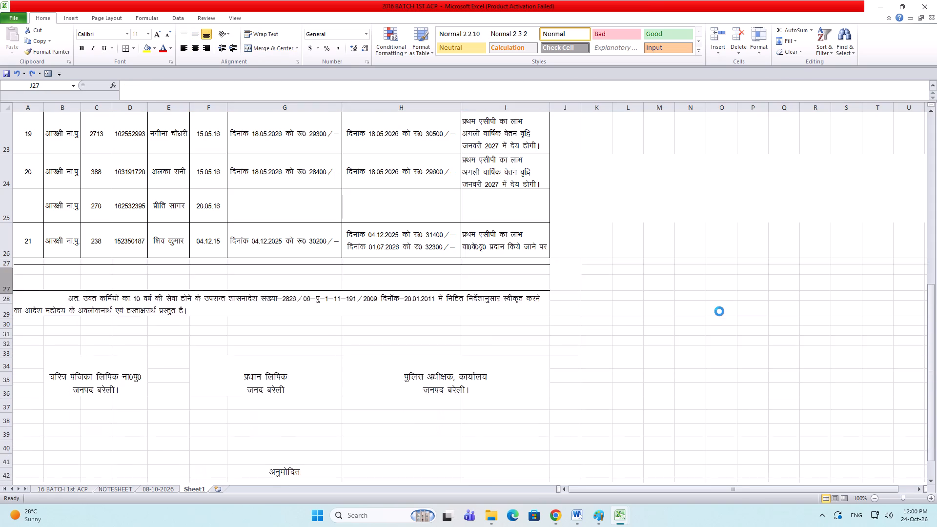
Insert six blank rows at row 26 of Sheet1, above the entry with serial number 21.
click(0, 236)
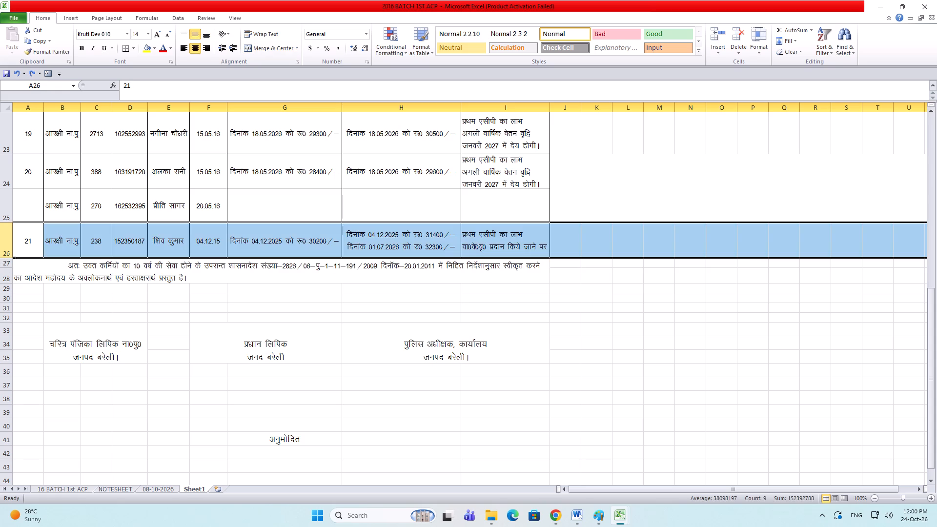
key(ctrl+plus)
key(ctrl+plus)
key(ctrl+plus)
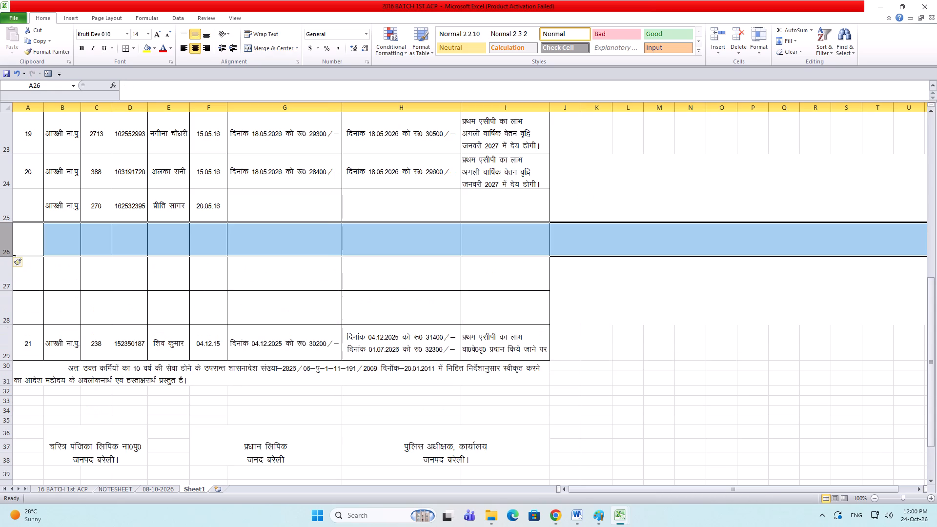
key(ctrl+plus)
key(ctrl+plus)
key(ctrl+plus)
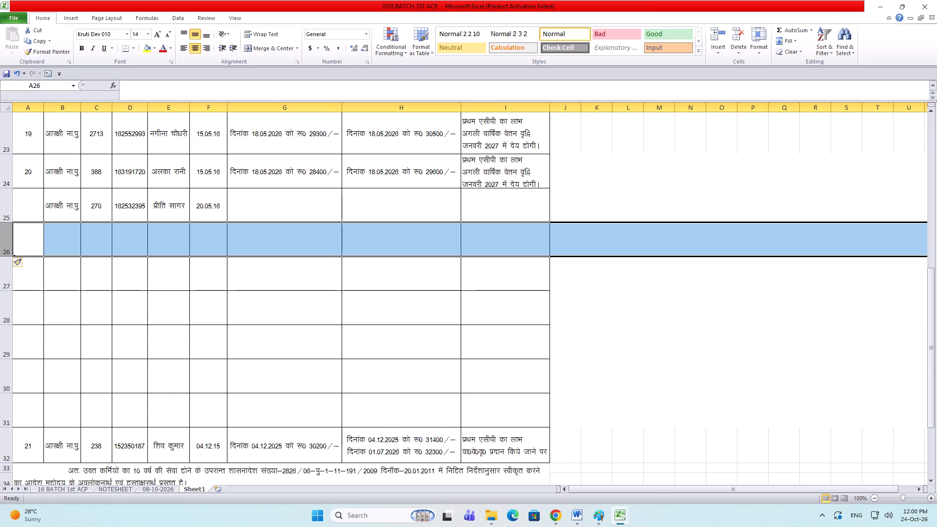
Compare the headings and entries of the 08-10-2026 order list with the table on Sheet1.
scroll(118, 442, up, 5)
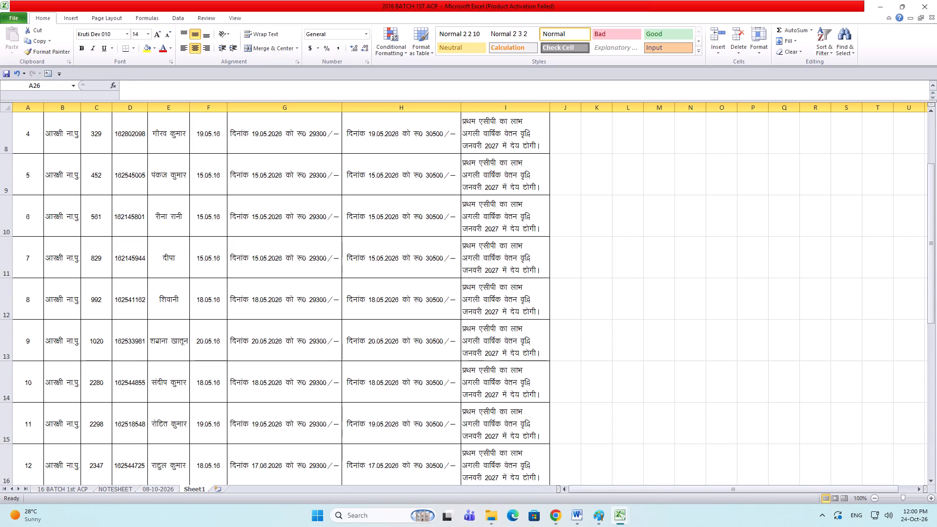
click(155, 487)
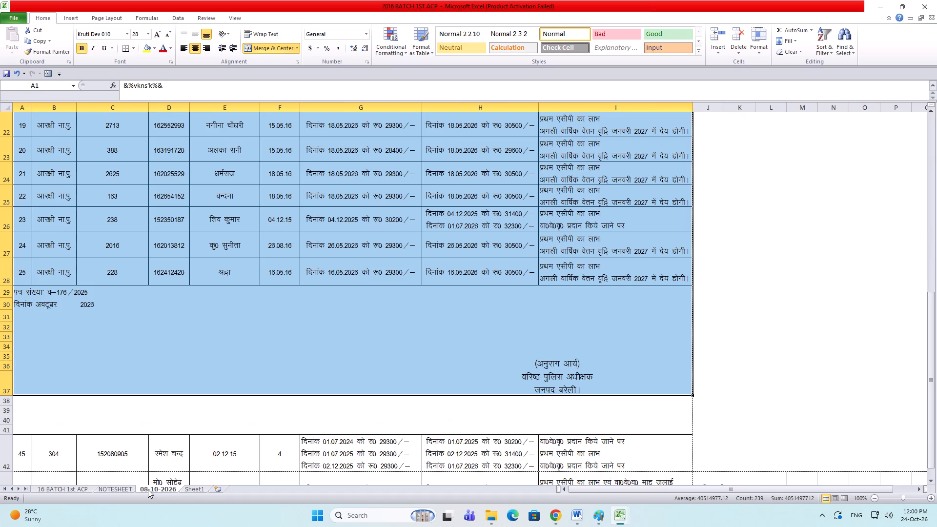
scroll(220, 328, up, 5)
scroll(238, 290, up, 4)
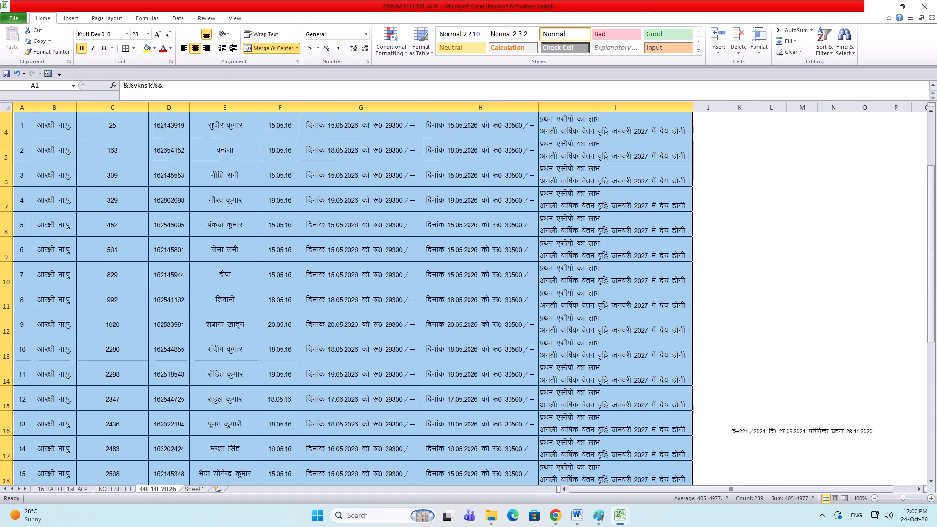
scroll(238, 290, up, 2)
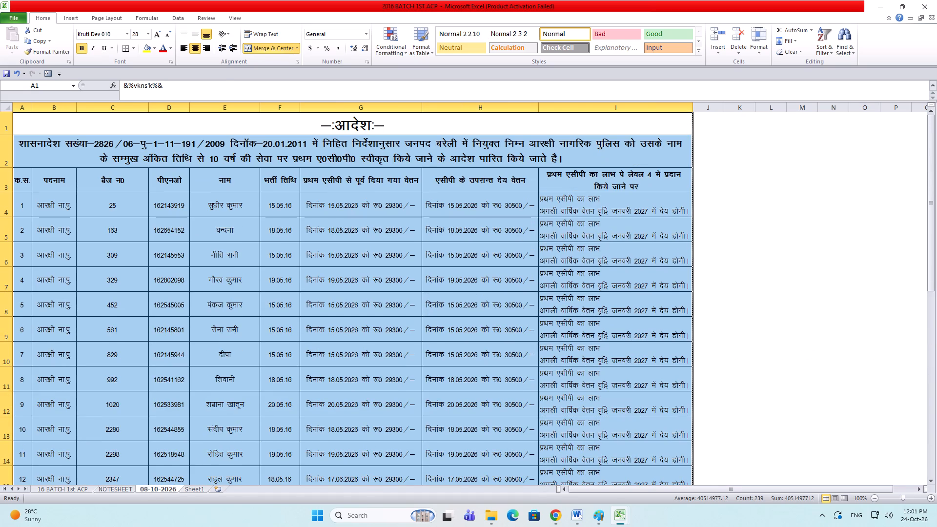
click(195, 489)
scroll(162, 323, up, 3)
scroll(164, 308, down, 1)
scroll(164, 306, up, 8)
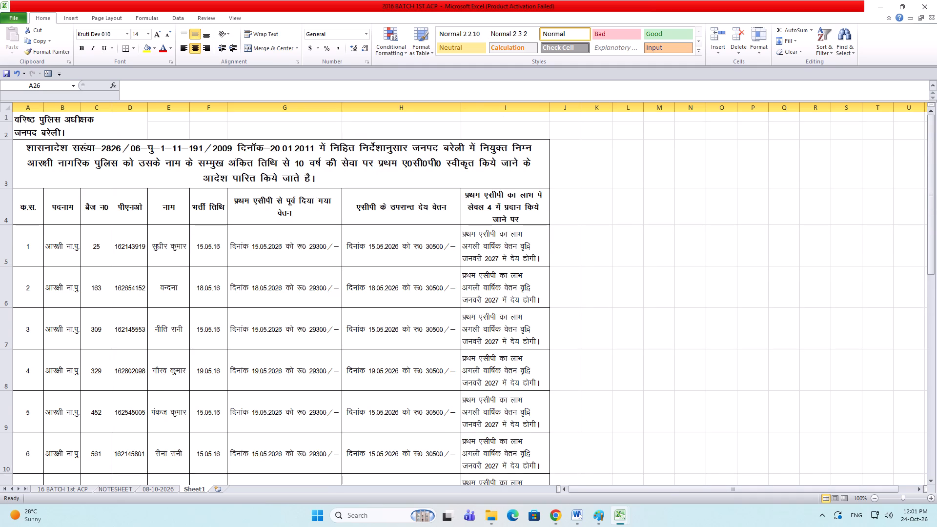
Shrink the selection on the 08-10-2026 sheet to end at serial 25 in row 28, and copy A1:I28.
click(161, 489)
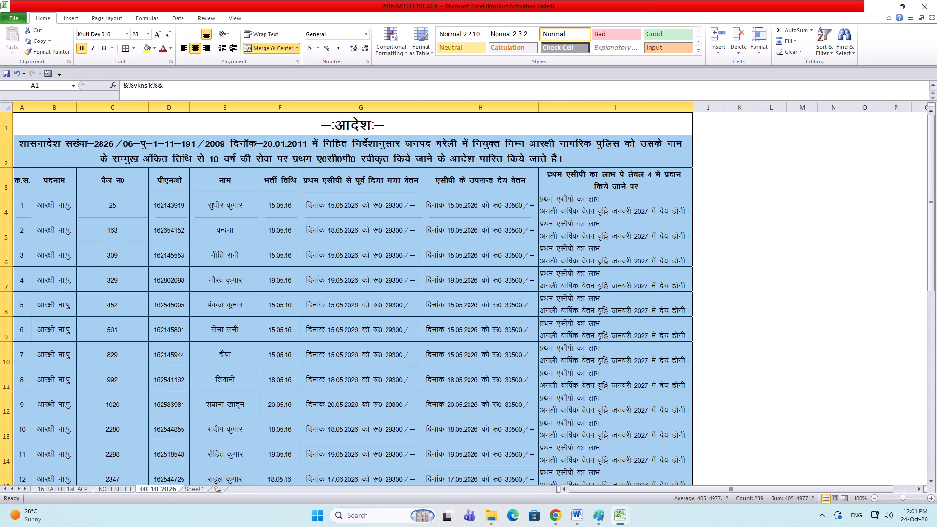
scroll(91, 185, down, 6)
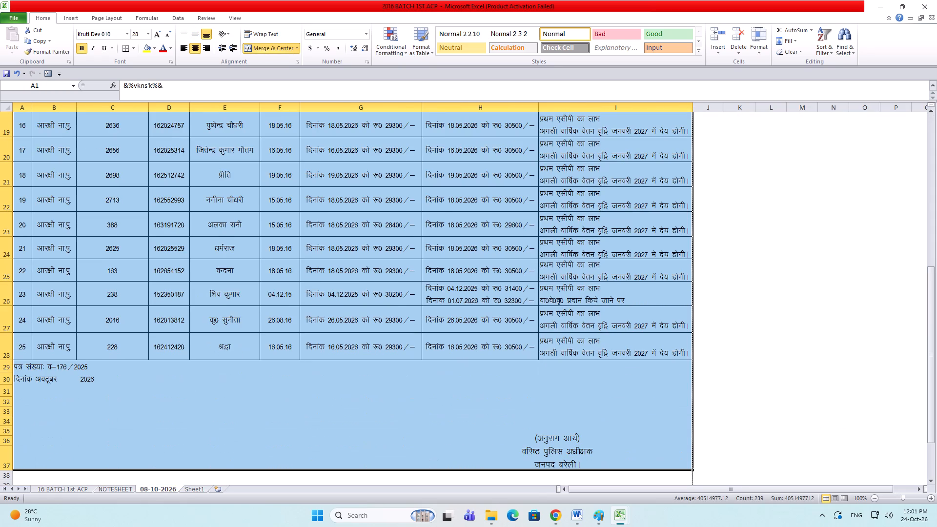
key(shift+Up)
key(shift+Up)
key(shift+Up)
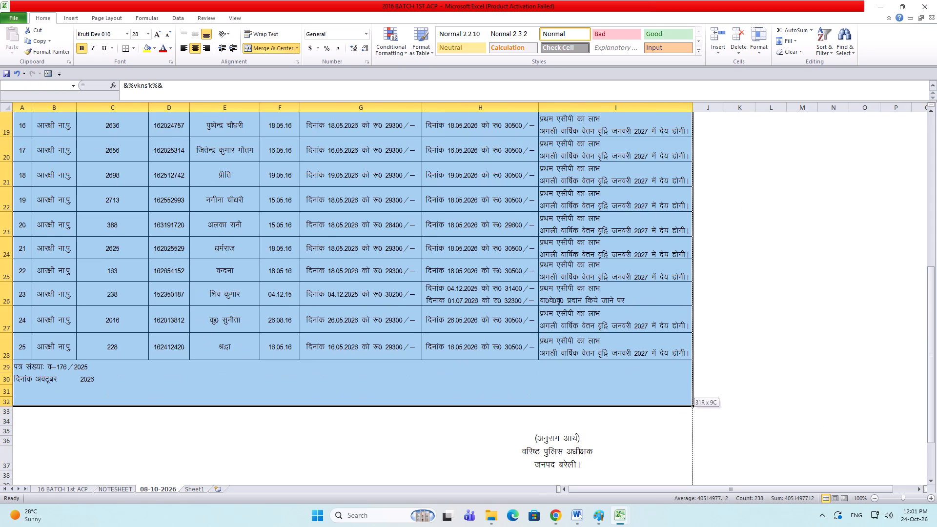
key(shift+Up)
key(shift+Up)
key(shift+Up)
key(ctrl+c)
key(ctrl+c)
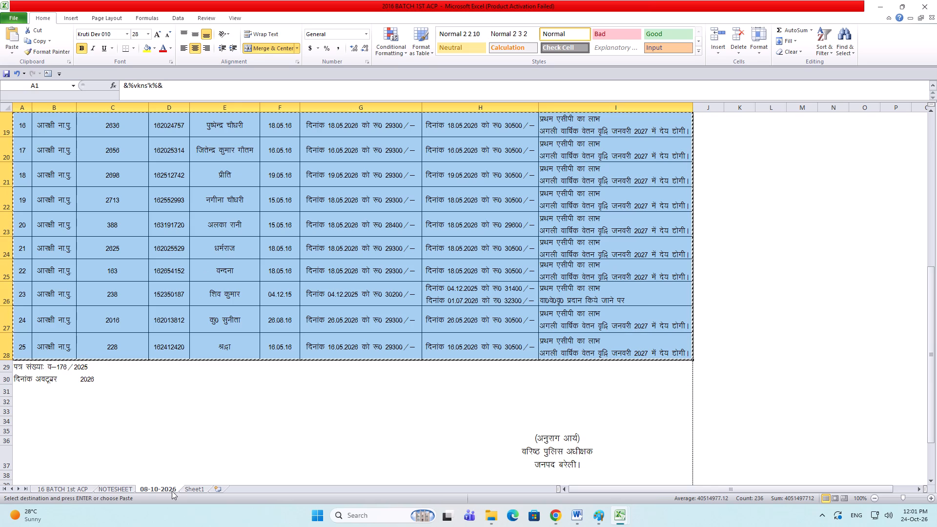
Paste the copied order list over the existing note sheet table in A3:I32 of Sheet1.
click(190, 487)
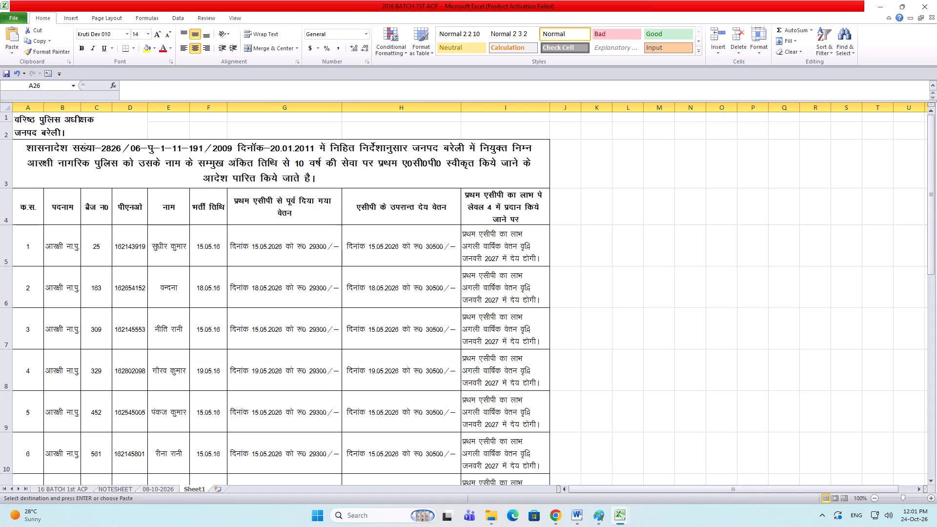
click(155, 490)
scroll(165, 399, up, 14)
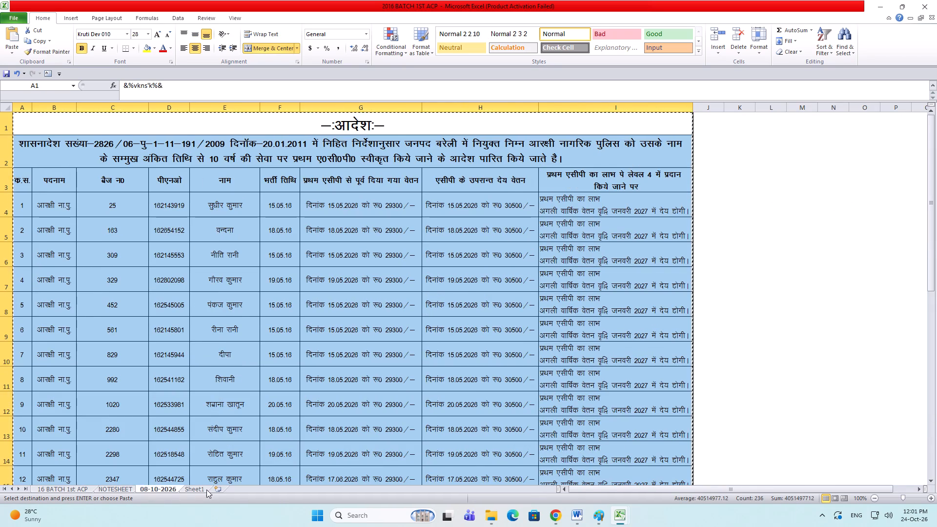
click(198, 488)
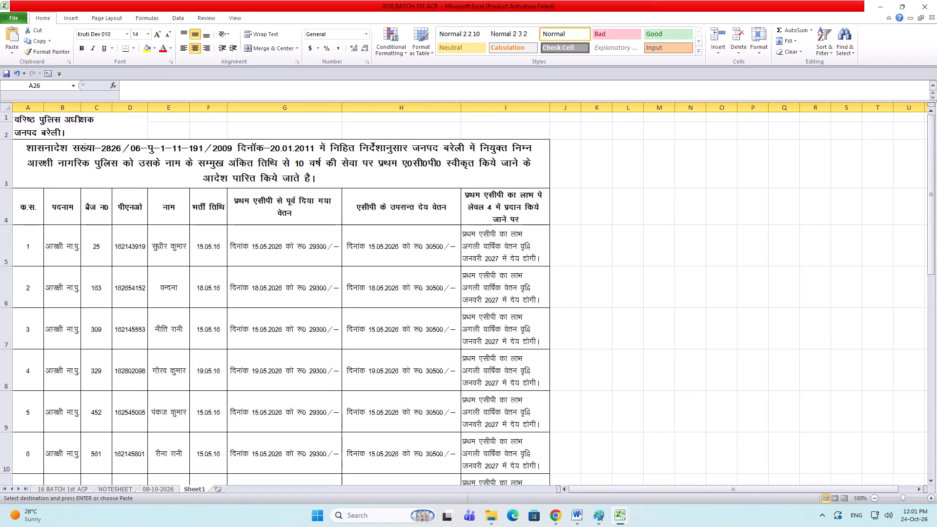
drag(33, 159, 146, 526)
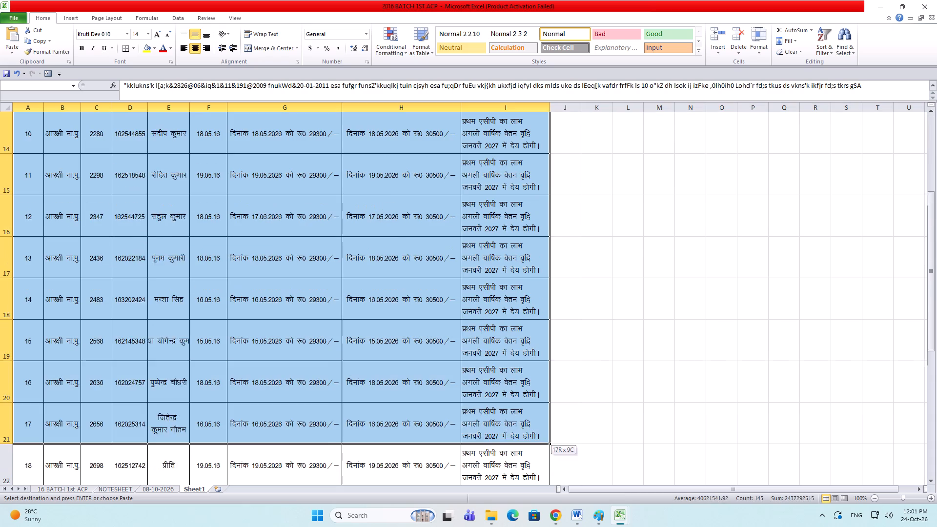
drag(146, 526, 160, 372)
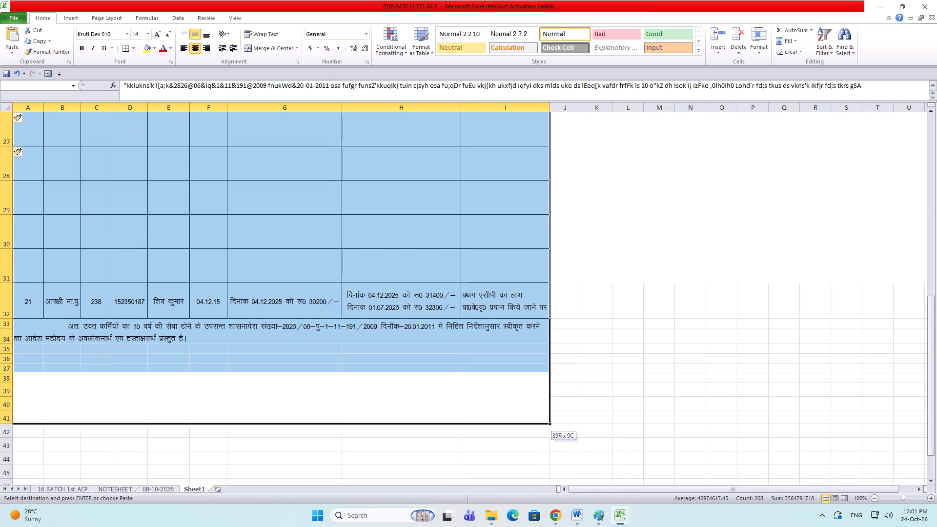
drag(160, 372, 178, 305)
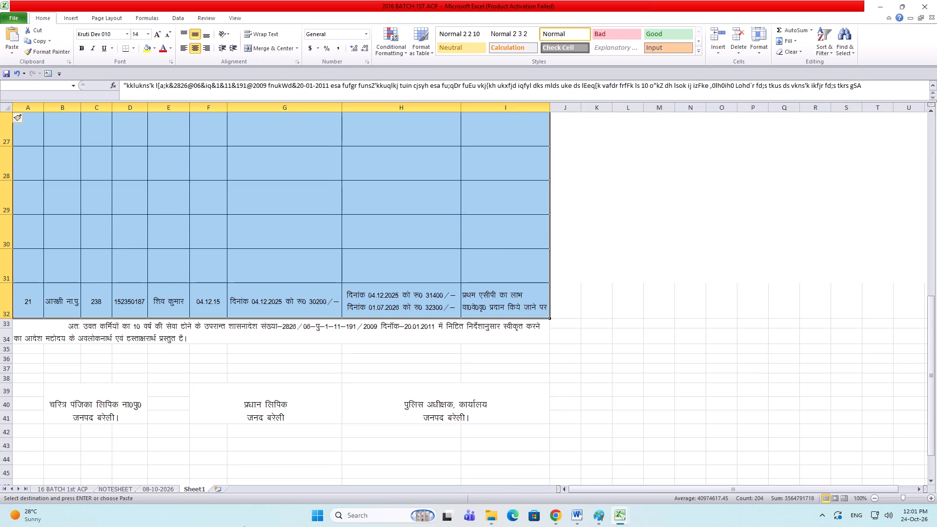
key(ctrl+v)
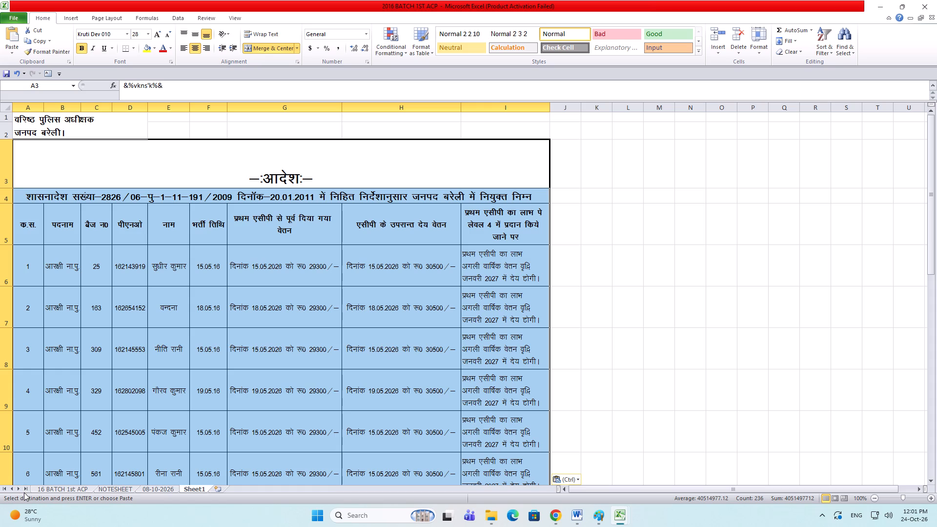
Delete the pasted merged order title cell in row 3 of Sheet1, shifting the cells below up.
click(211, 167)
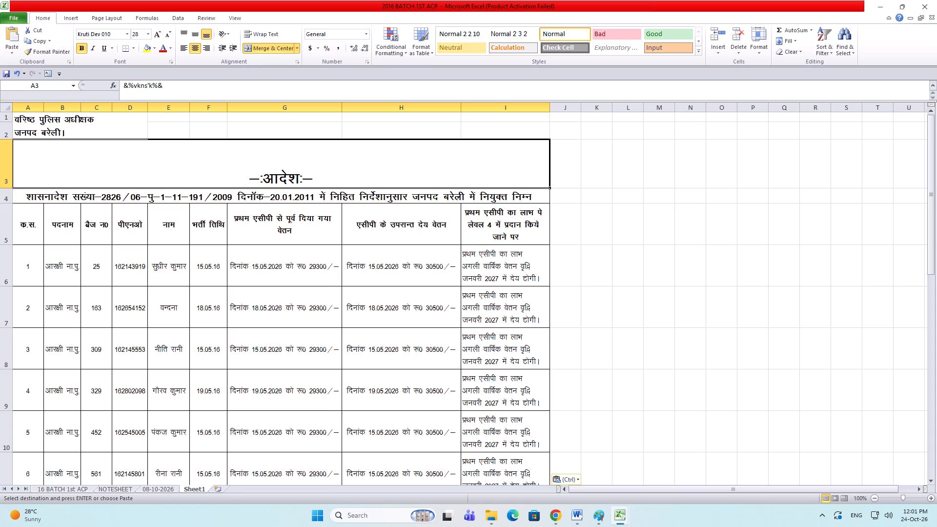
key(ctrl+minus)
key(Return)
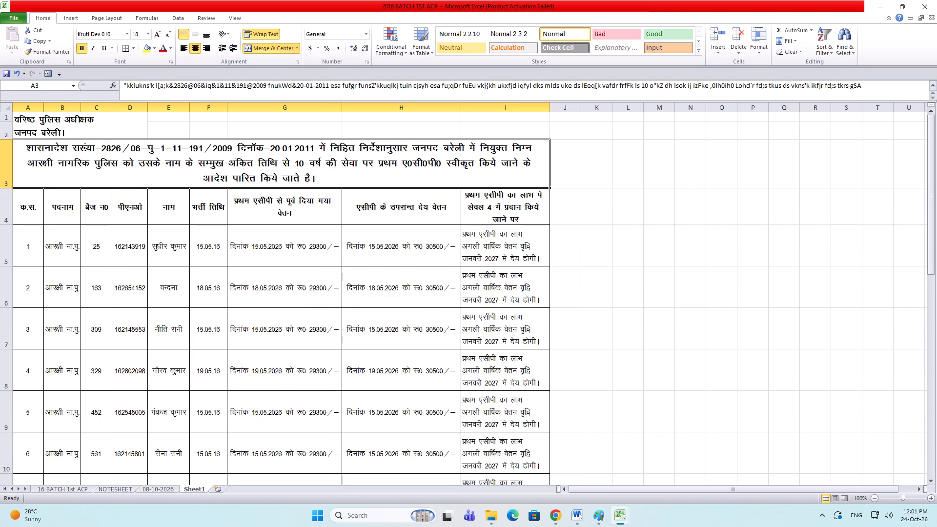
Delete rows 30 and 31 of Sheet1, the blank row and leftover duplicate entry below serial 25.
scroll(82, 229, down, 11)
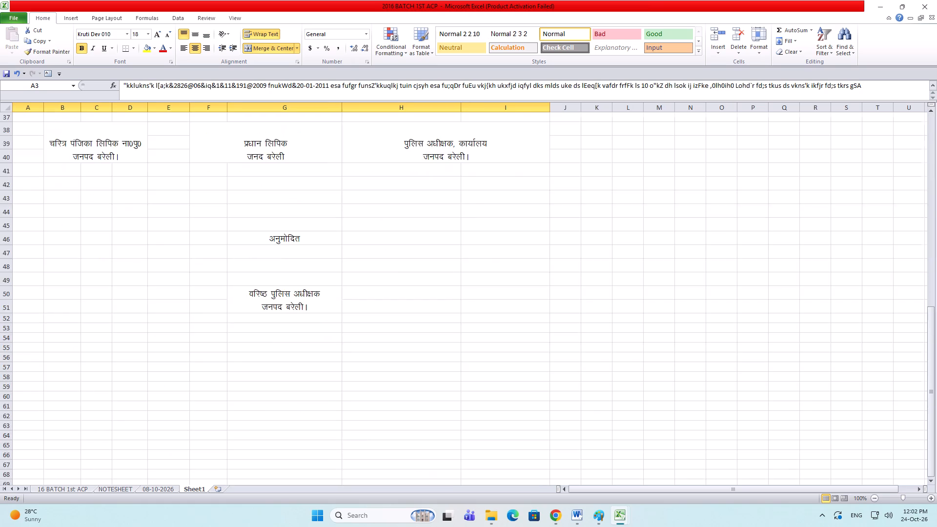
scroll(83, 228, down, 1)
scroll(83, 227, up, 4)
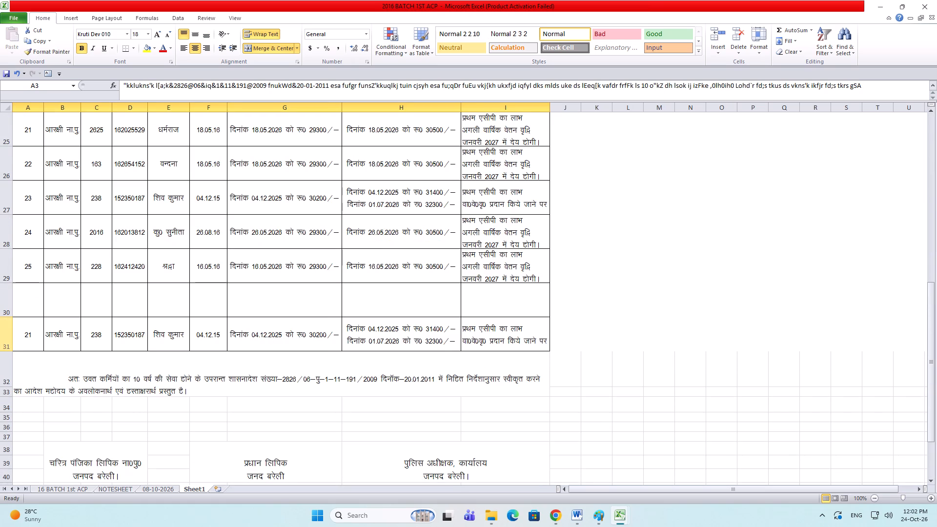
click(0, 329)
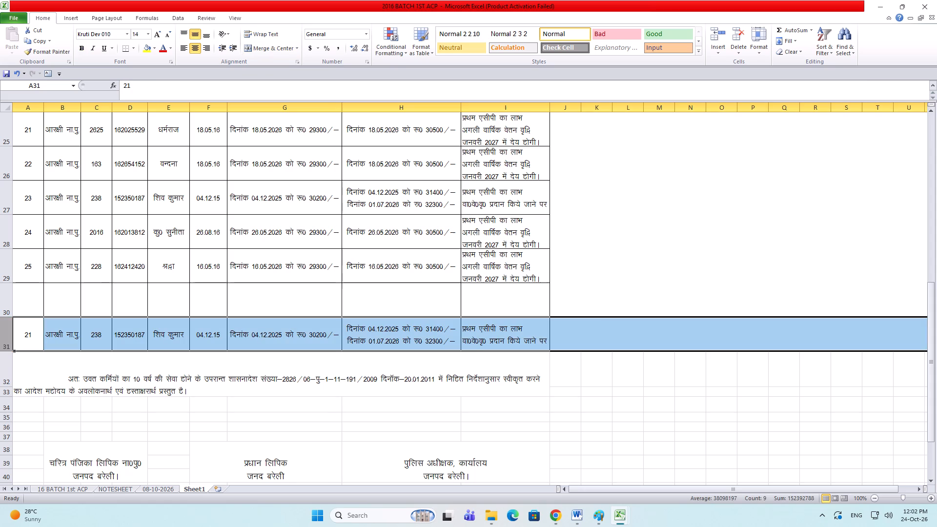
drag(0, 280, 0, 285)
drag(0, 307, 5, 343)
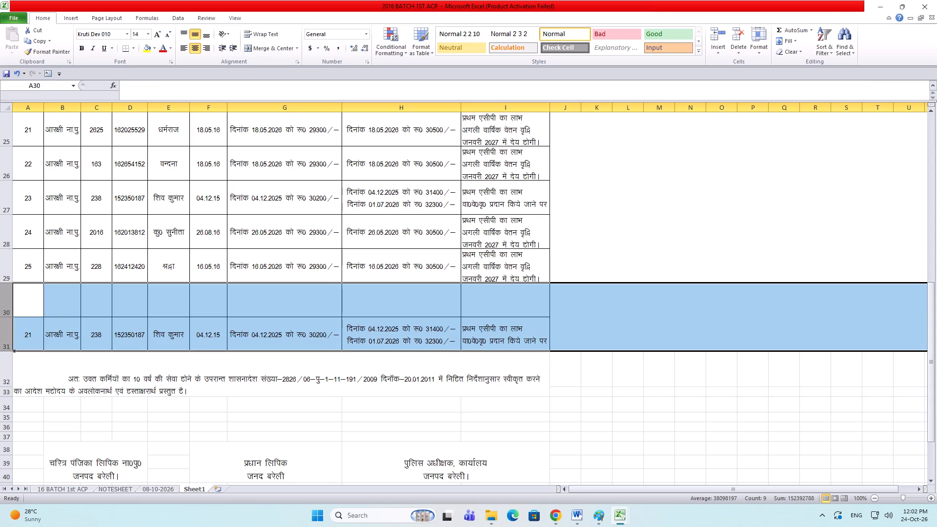
key(ctrl+minus)
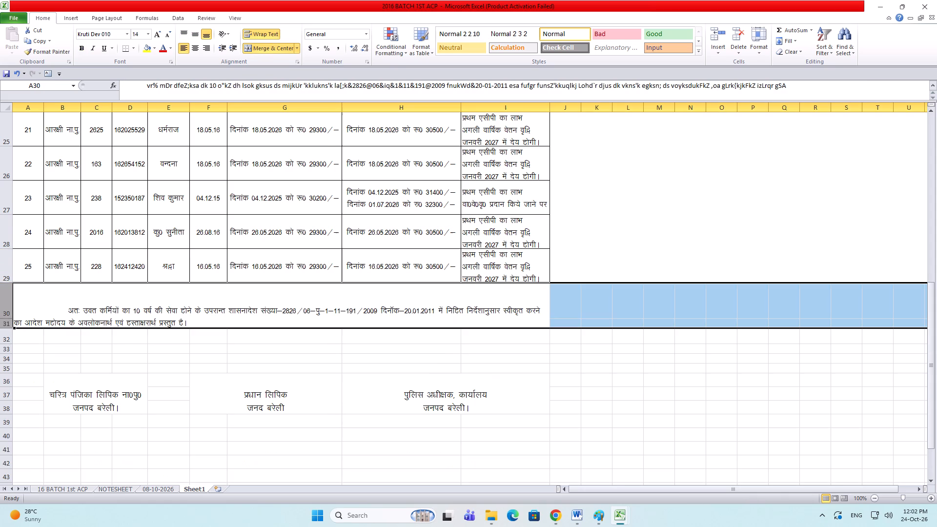
click(248, 370)
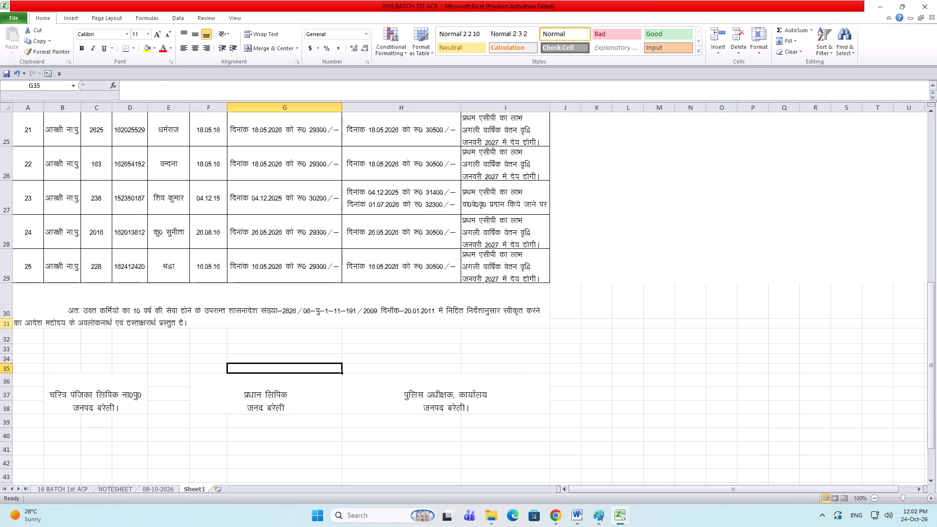
Reduce the height of row 30 so the closing paragraph's first line fits closely below the table.
double_click(6, 318)
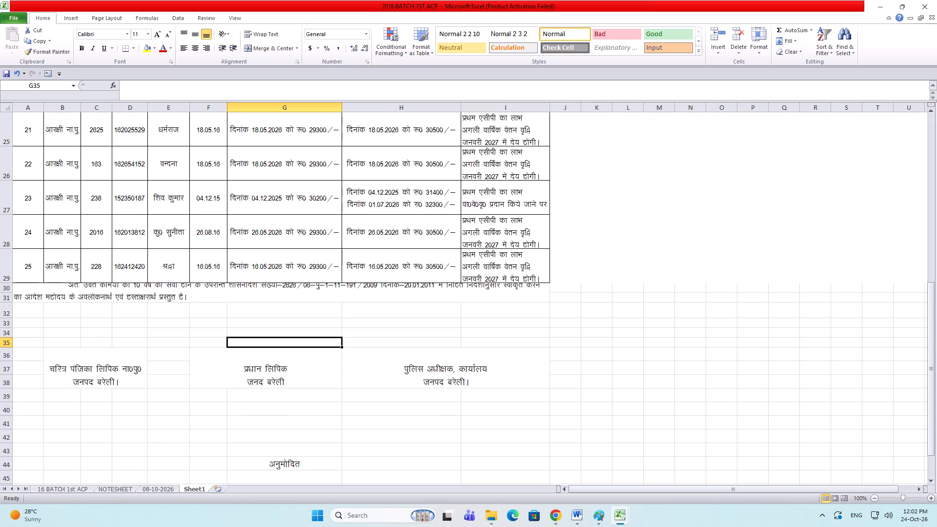
drag(9, 295, 9, 305)
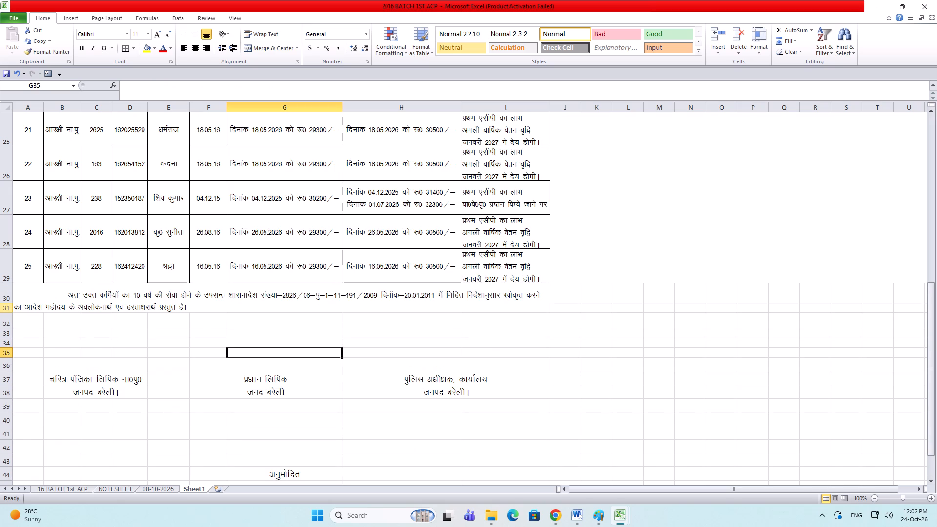
Select the whole note sheet A1:I49 on Sheet1, check its print preview pages, and print one copy of the selection.
scroll(256, 421, up, 19)
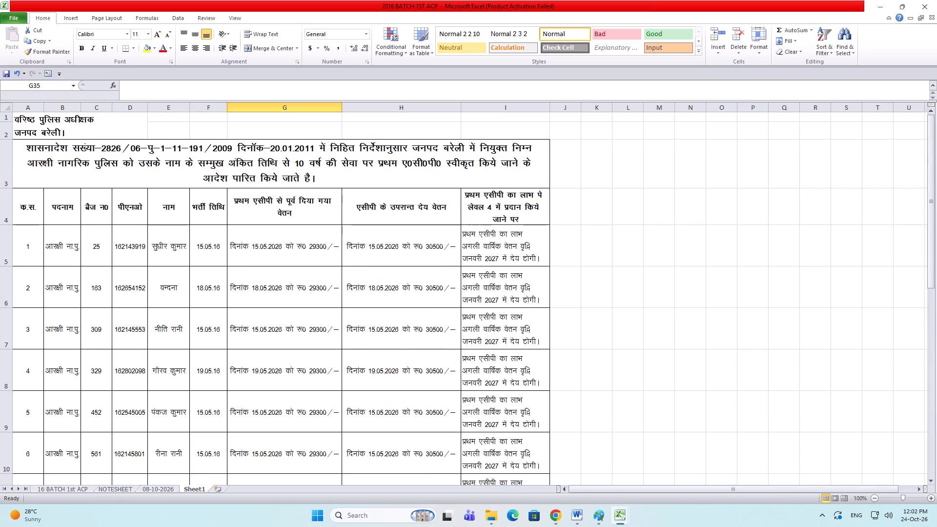
drag(88, 119, 280, 526)
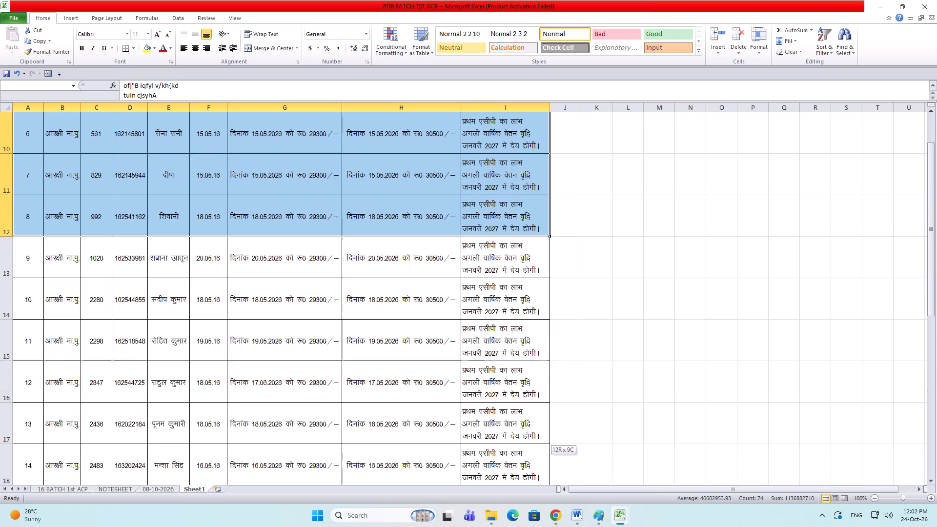
drag(280, 526, 256, 454)
key(ctrl+p)
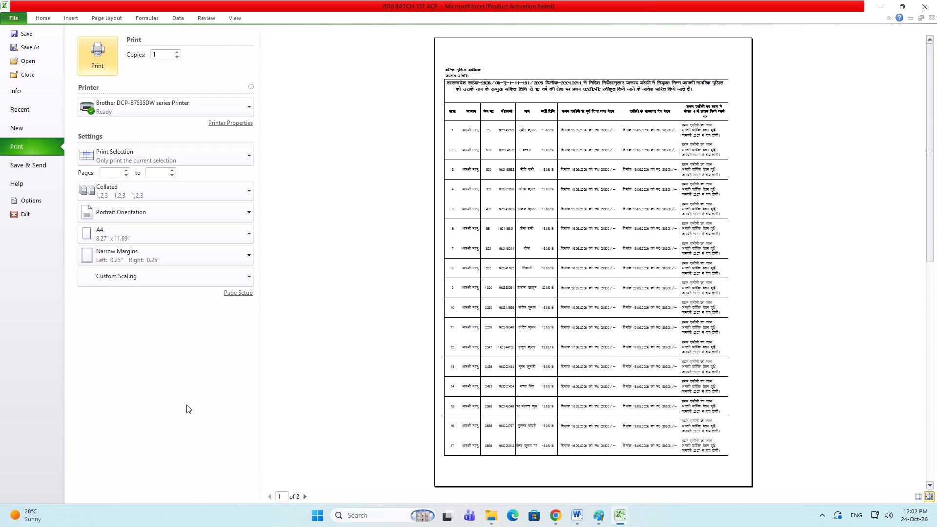
scroll(652, 254, down, 9)
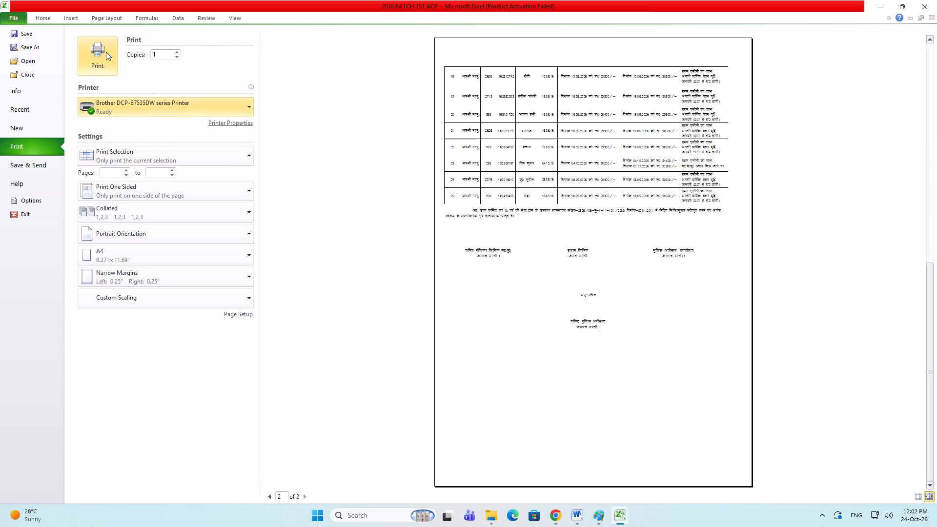
click(102, 52)
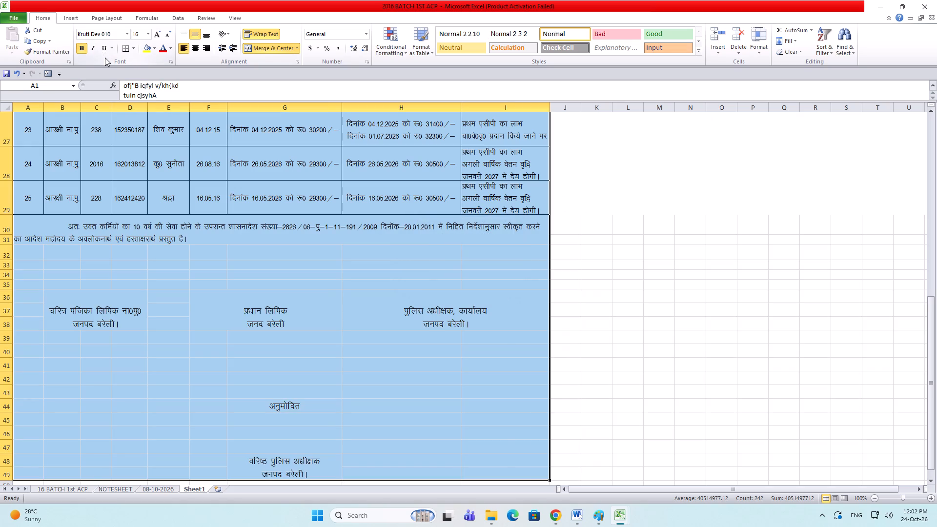
Save the 2016 BATCH 1ST ACP workbook.
key(ctrl+s)
key(ctrl+s)
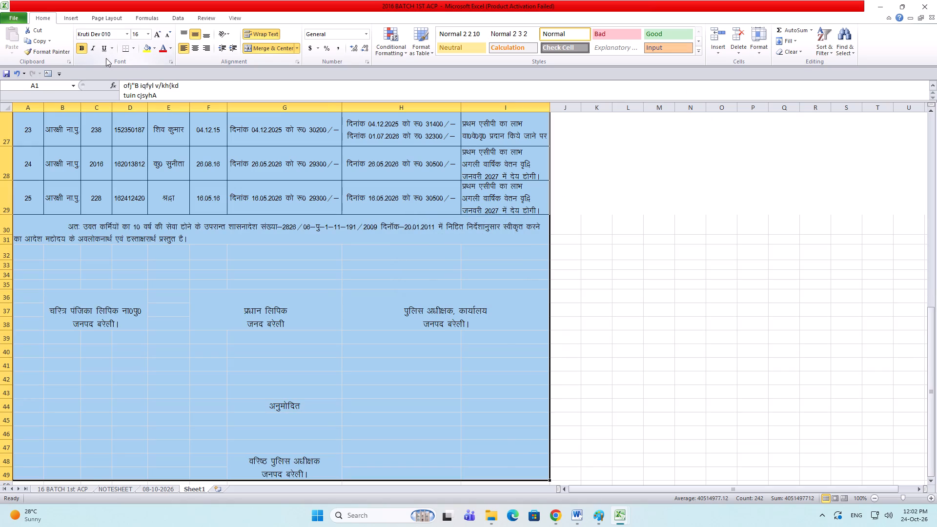